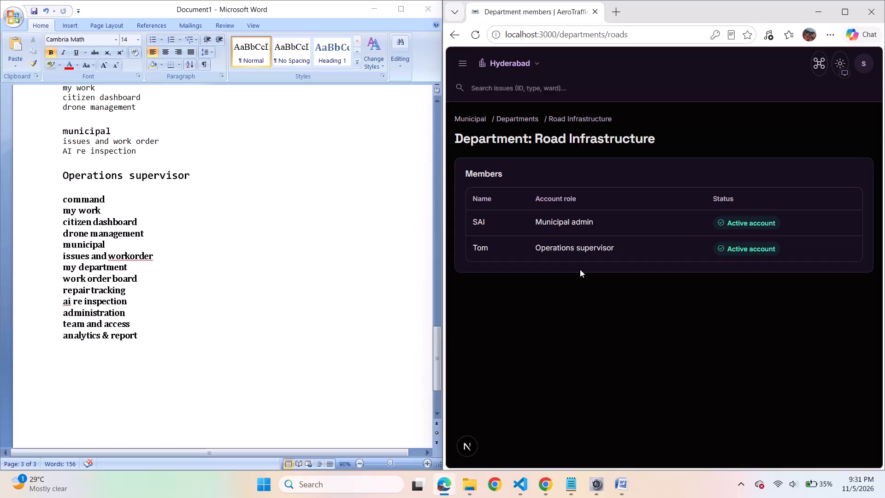
Open the site navigation in AeroTraffic AI and view its municipal and administration entries.
click(459, 66)
scroll(513, 214, down, 2)
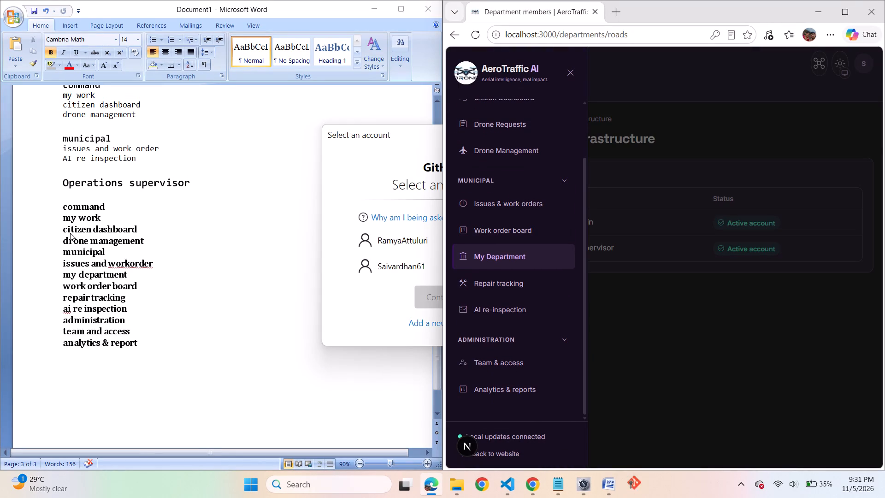
Choose the first listed account in the GitHub account prompt and continue with it.
click(409, 236)
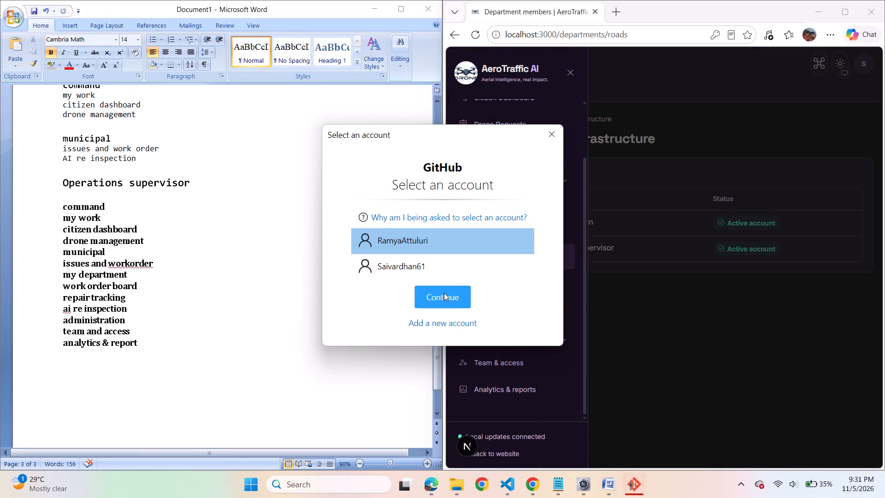
click(444, 297)
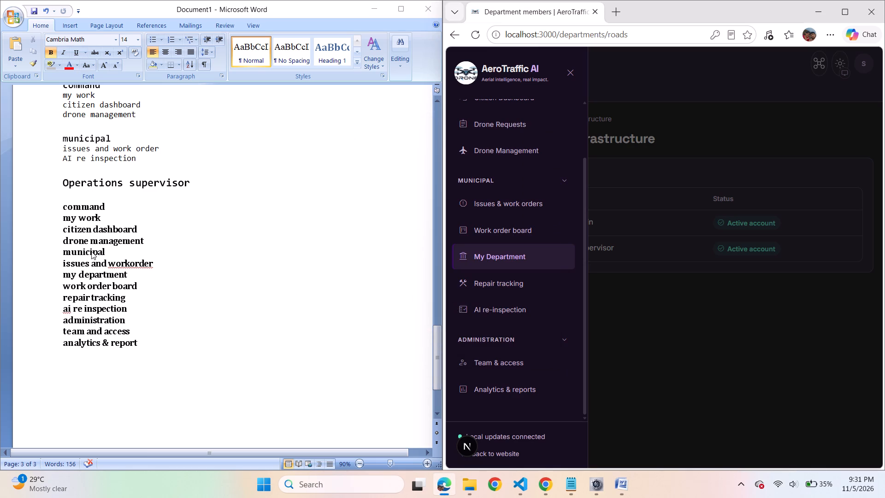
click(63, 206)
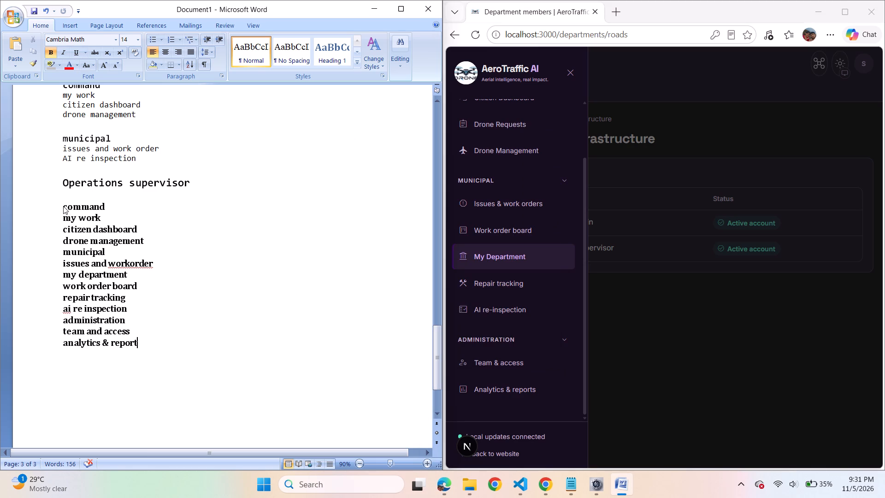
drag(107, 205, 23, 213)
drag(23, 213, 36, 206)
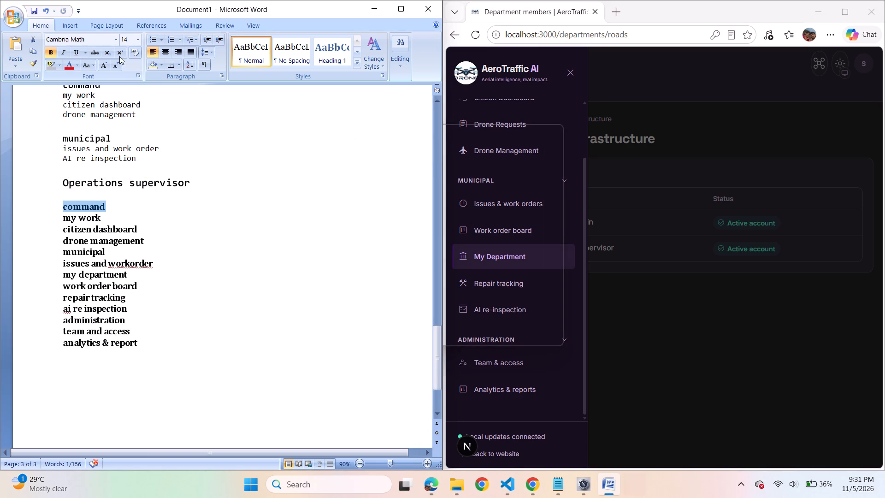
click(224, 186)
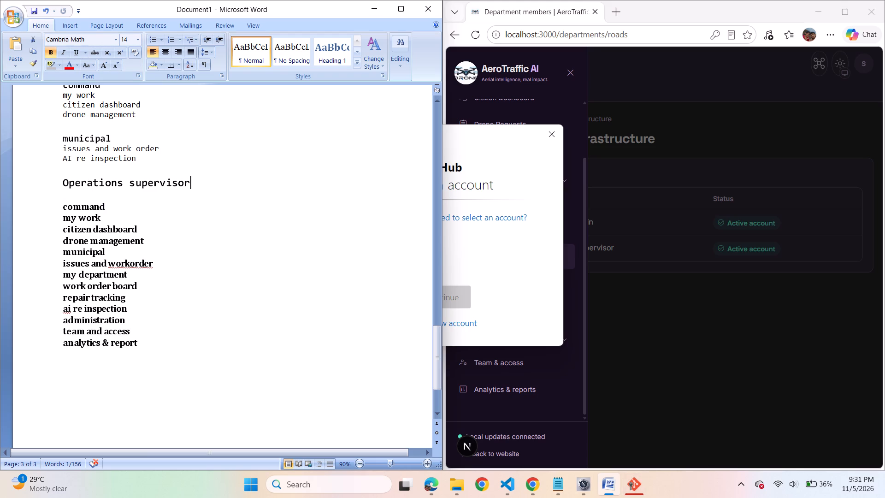
In the Word document, make Operations supervisor's command items (my work to drone management) 12 pt and non-bold, with a blank line after them.
drag(58, 222, 146, 241)
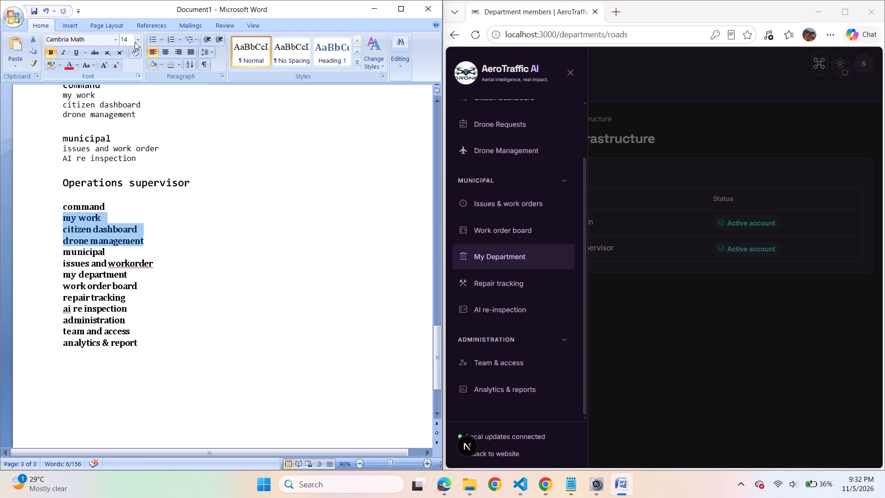
click(135, 42)
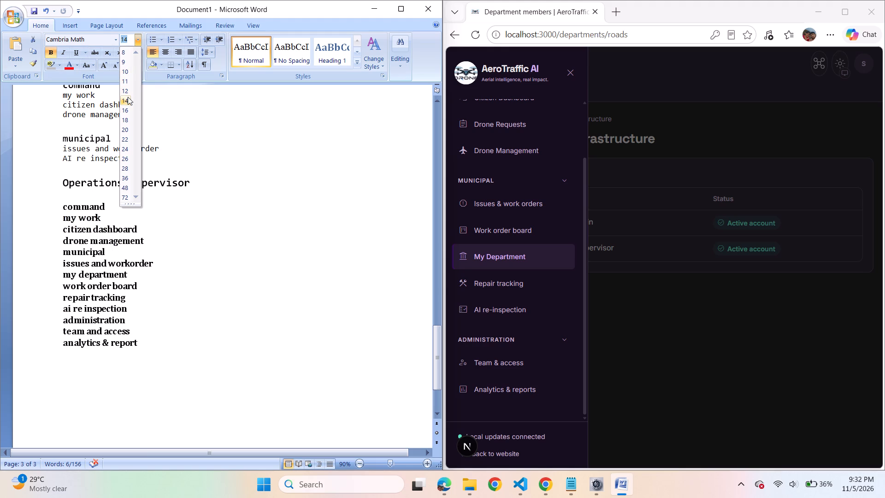
click(128, 92)
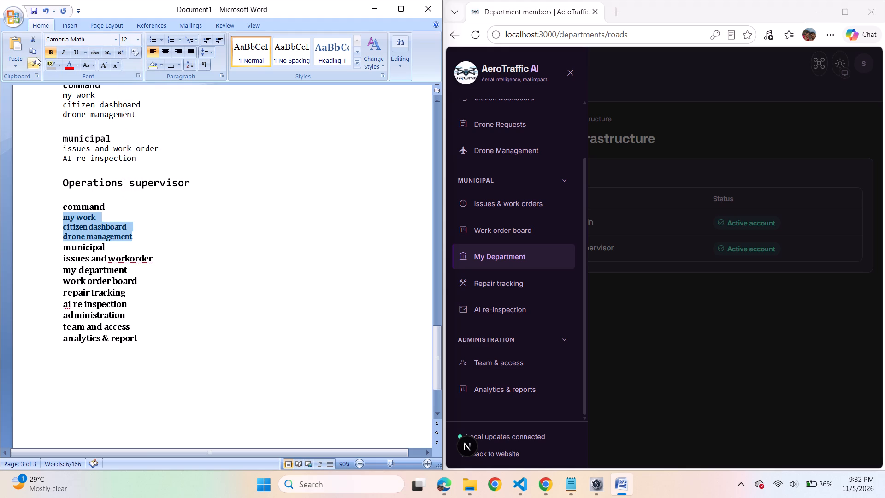
click(48, 51)
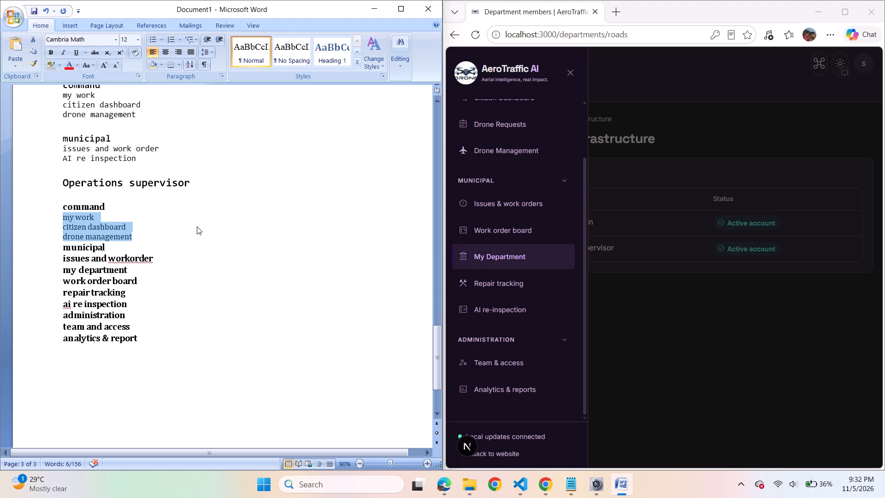
click(197, 226)
click(158, 235)
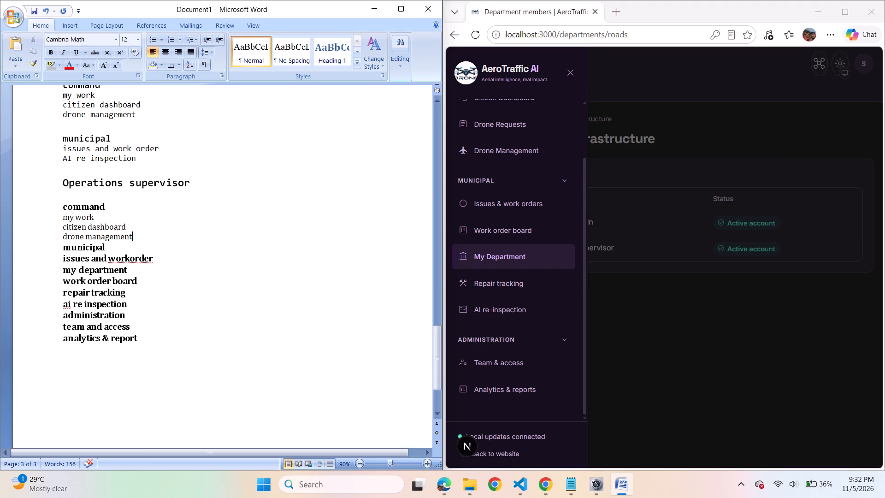
key(shift+Return)
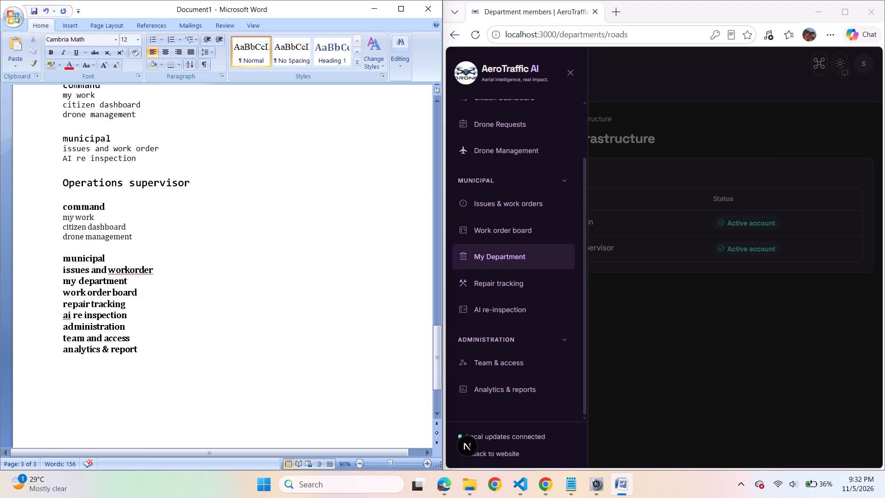
Make Operations supervisor's municipal items, from issues and workorder to ai re inspection, 12 pt and non-bold, with a blank line after them.
drag(59, 268, 75, 279)
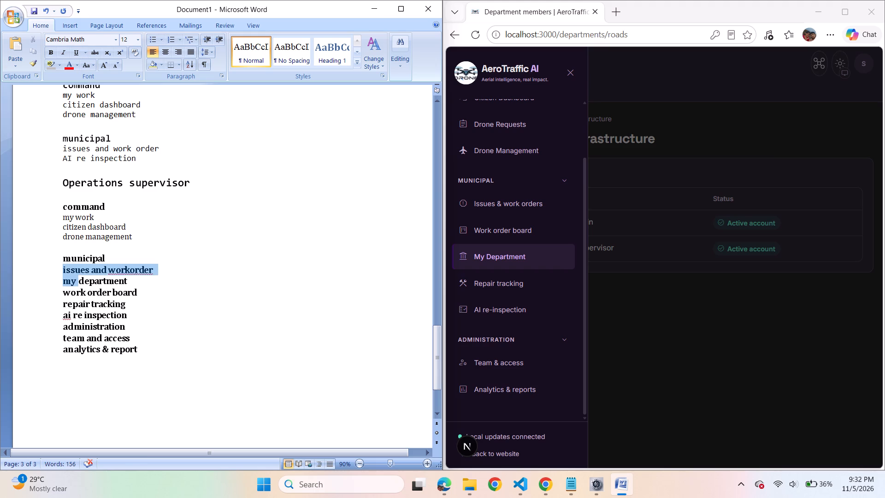
drag(75, 279, 97, 285)
drag(97, 285, 129, 311)
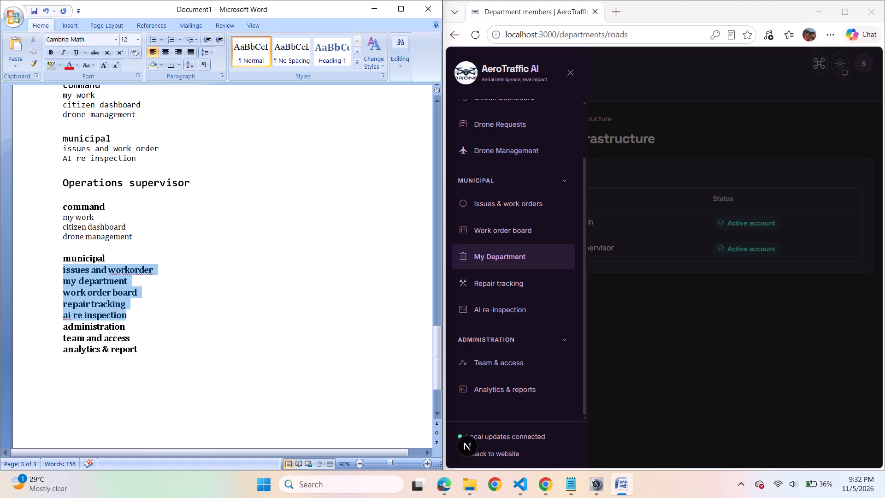
drag(129, 311, 130, 312)
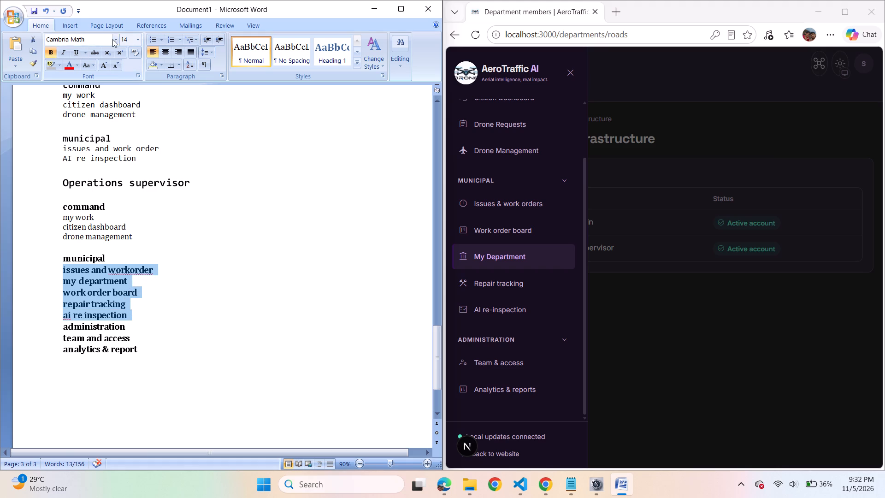
click(140, 41)
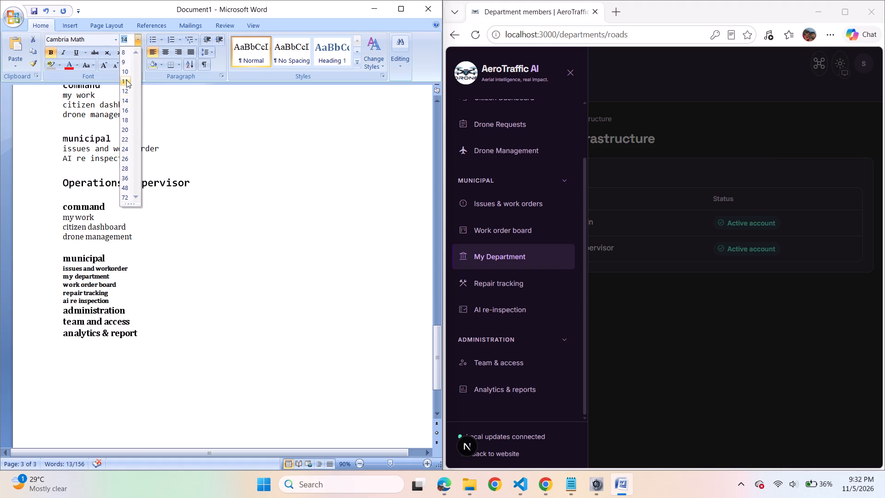
click(126, 91)
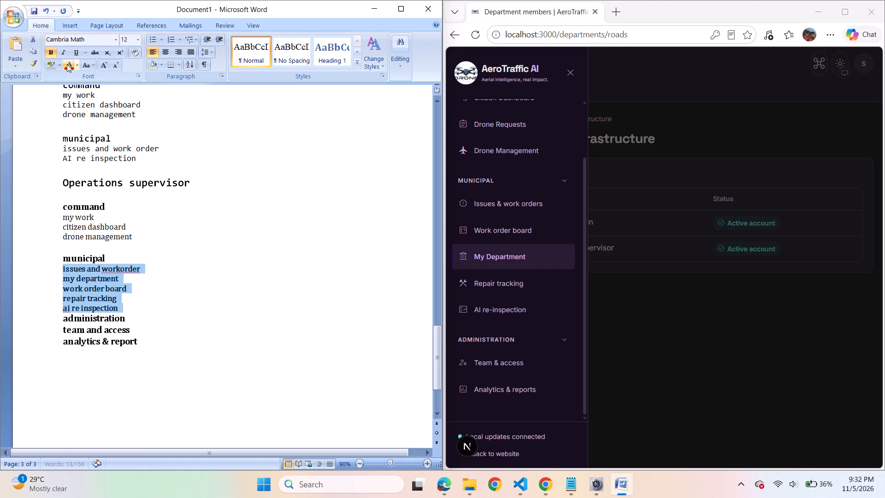
click(55, 53)
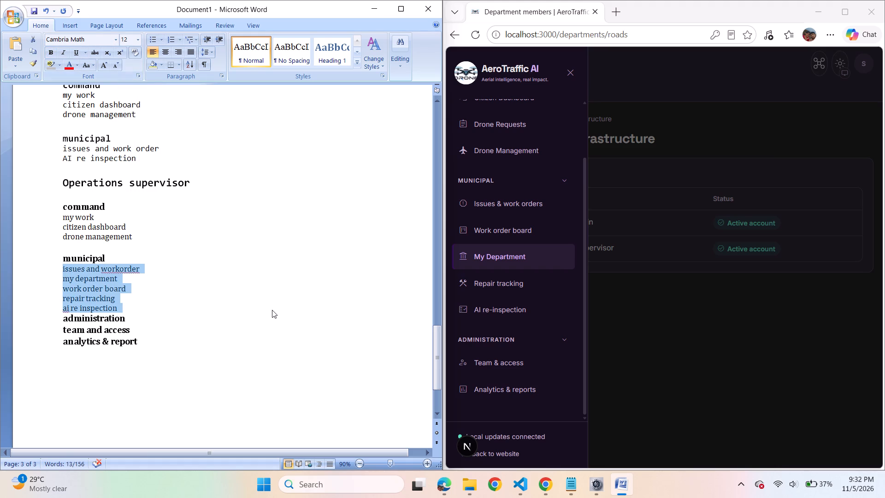
click(272, 310)
key(shift+Return)
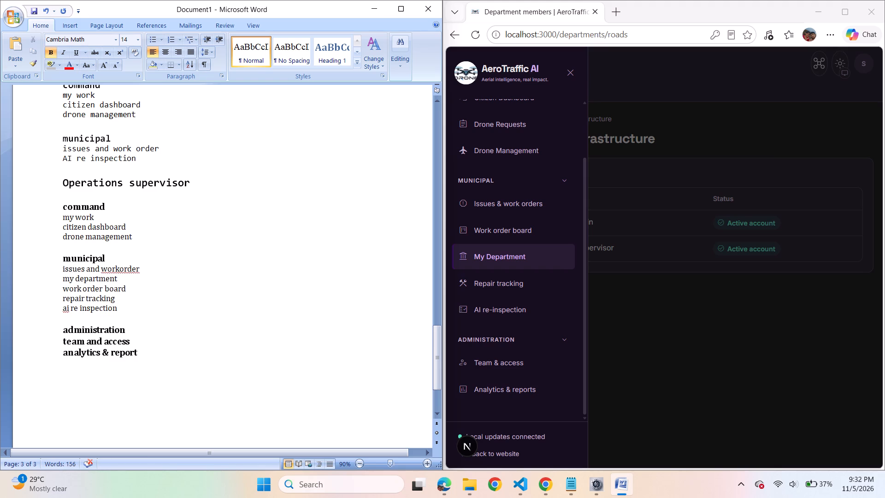
Make the administration items, team and access and analytics & report, under Operations supervisor non-bold at 12 pt.
drag(61, 342, 140, 361)
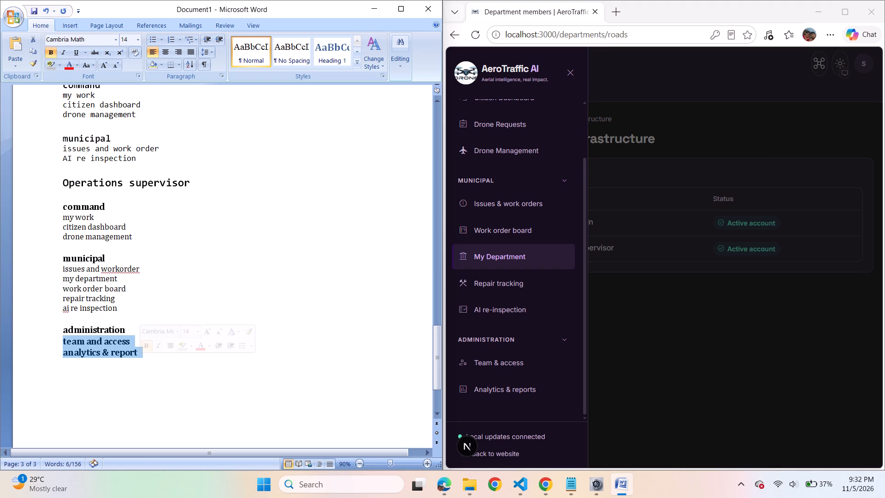
click(51, 49)
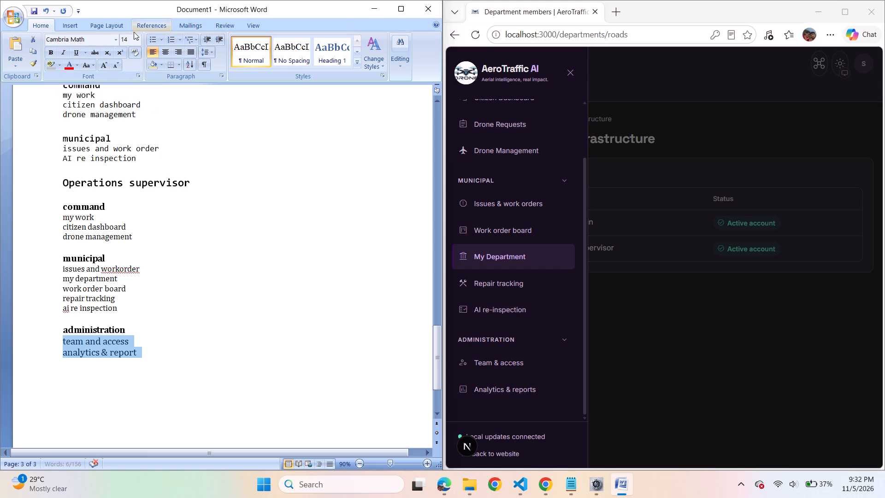
click(138, 37)
click(126, 89)
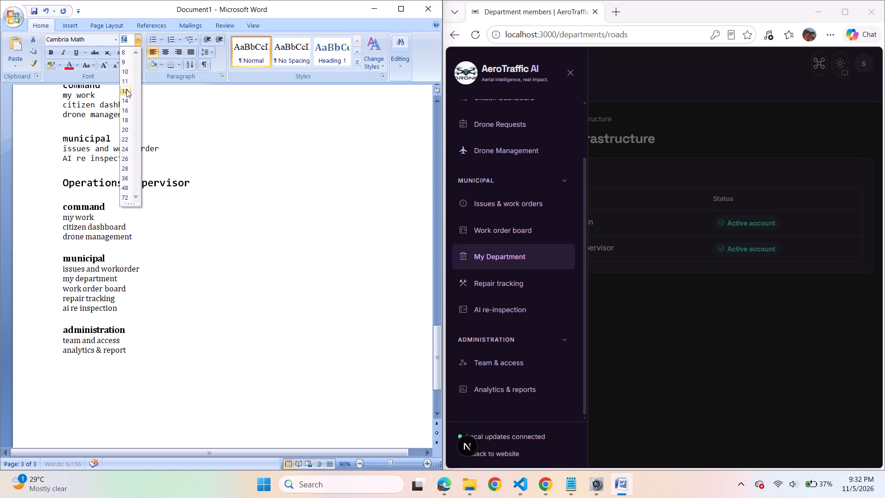
click(259, 226)
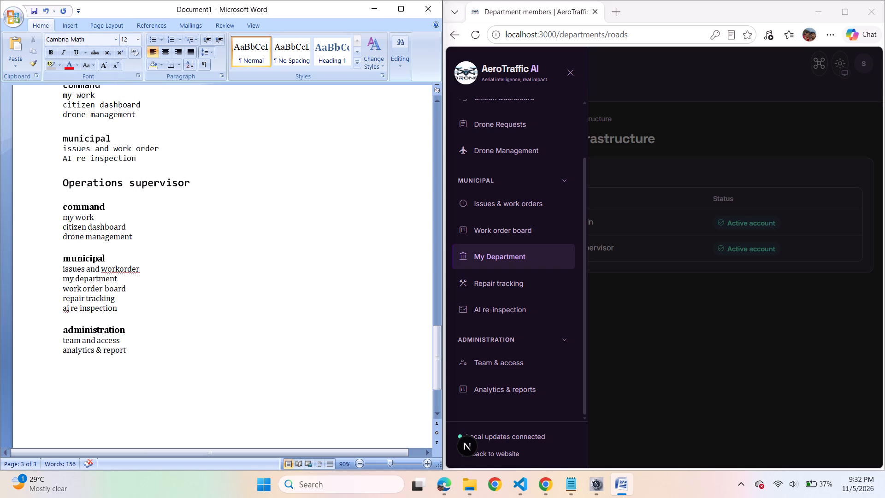
Change the font of the Operations supervisor heading to Calibri (Body).
click(67, 181)
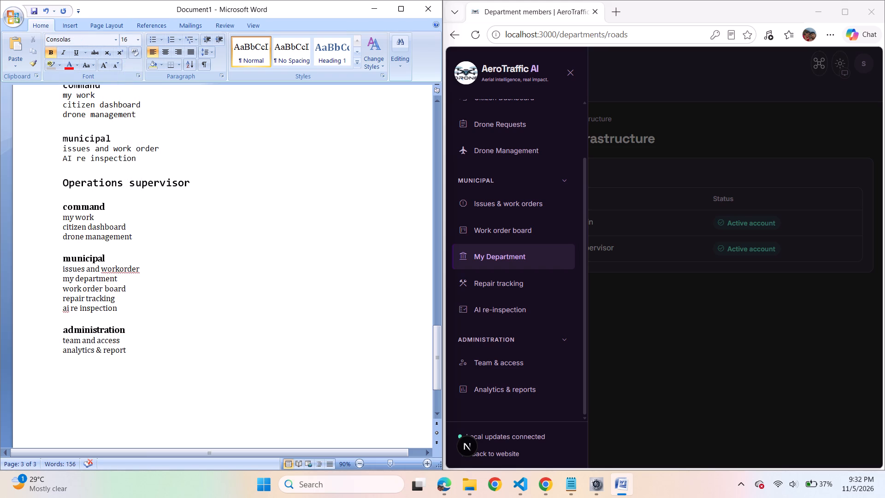
drag(195, 178, 22, 184)
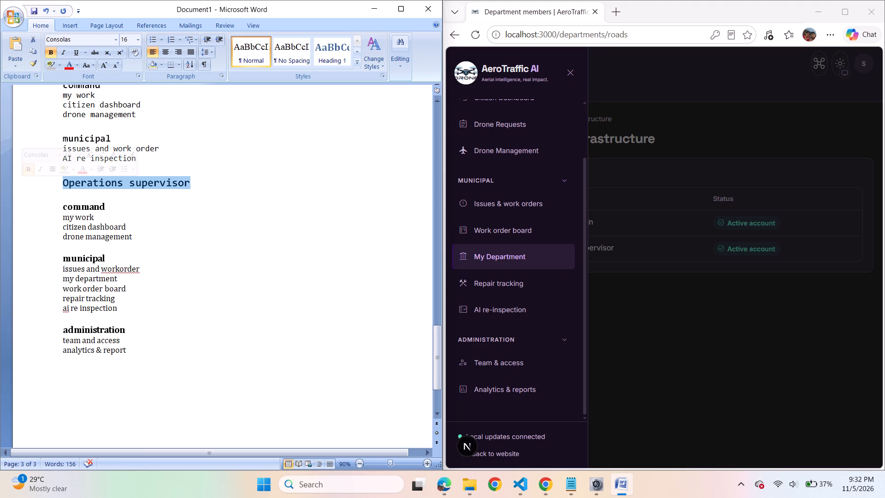
click(106, 43)
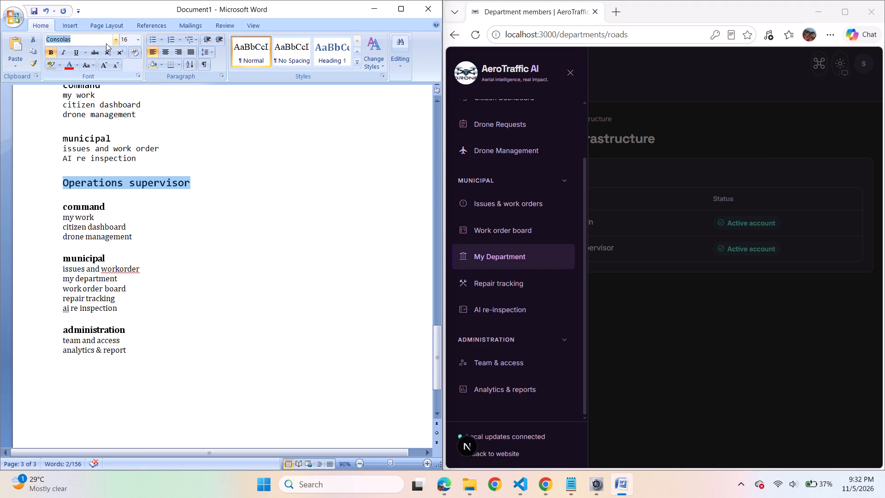
click(116, 42)
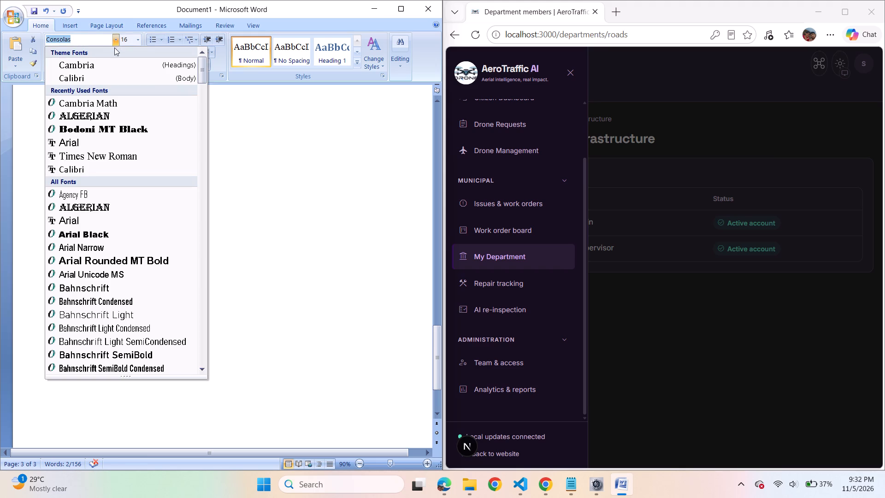
click(88, 74)
click(260, 191)
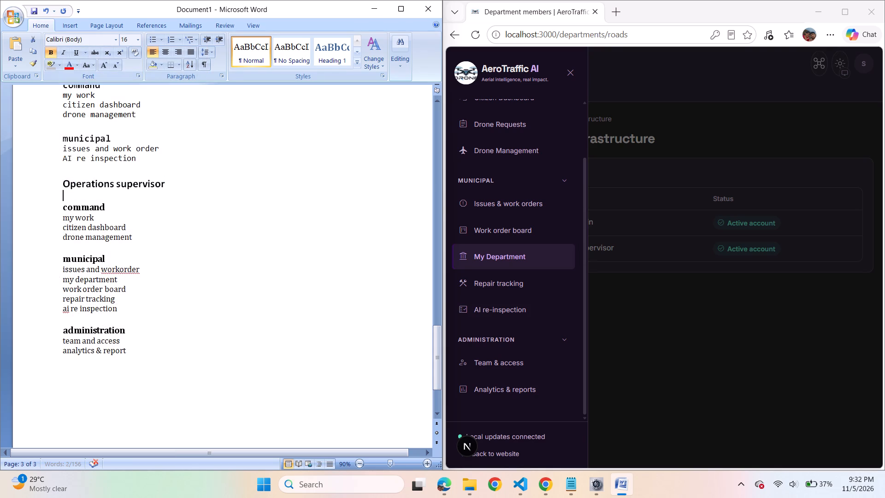
Number the AI verification officer heading at the start of the document by adding "1." before it.
scroll(260, 191, up, 5)
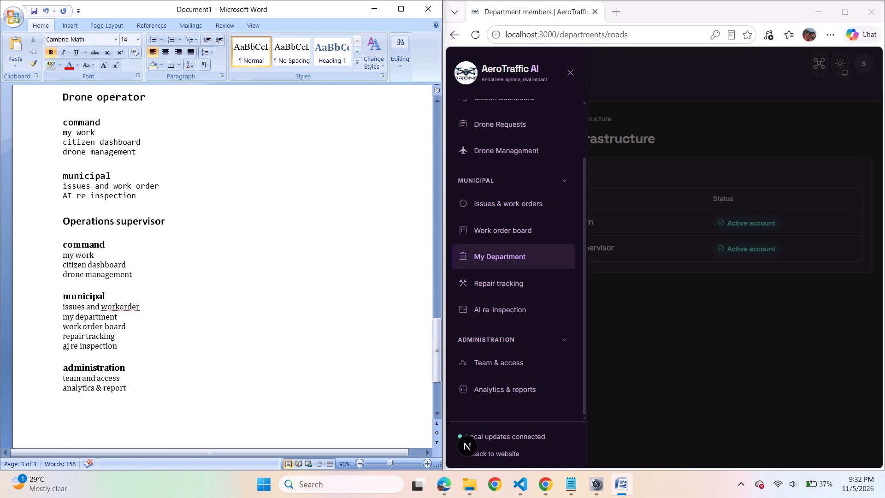
scroll(260, 191, up, 5)
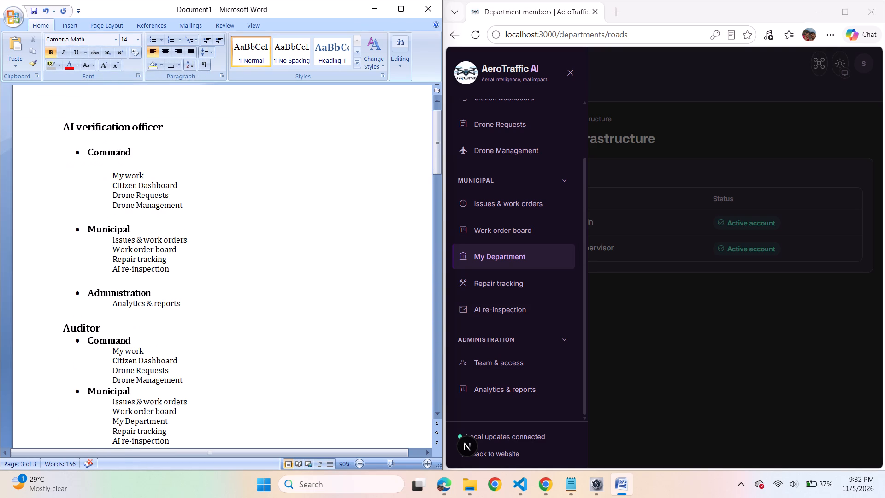
click(65, 149)
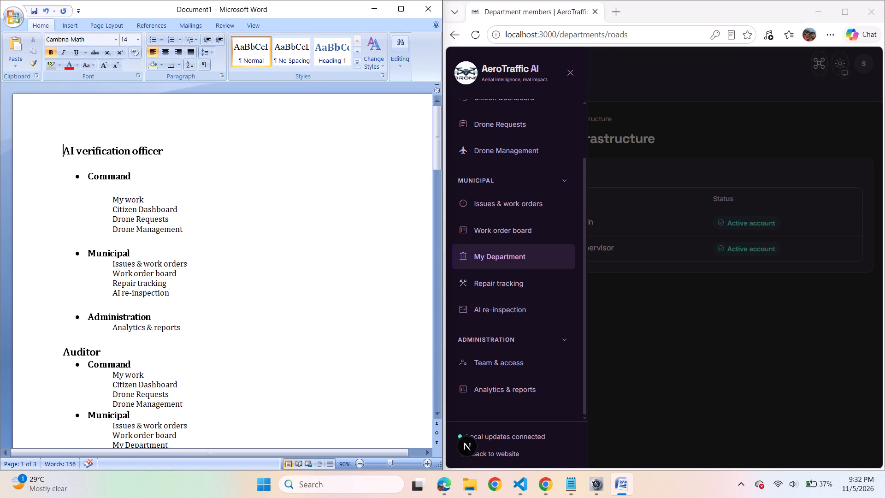
key(1)
key(period)
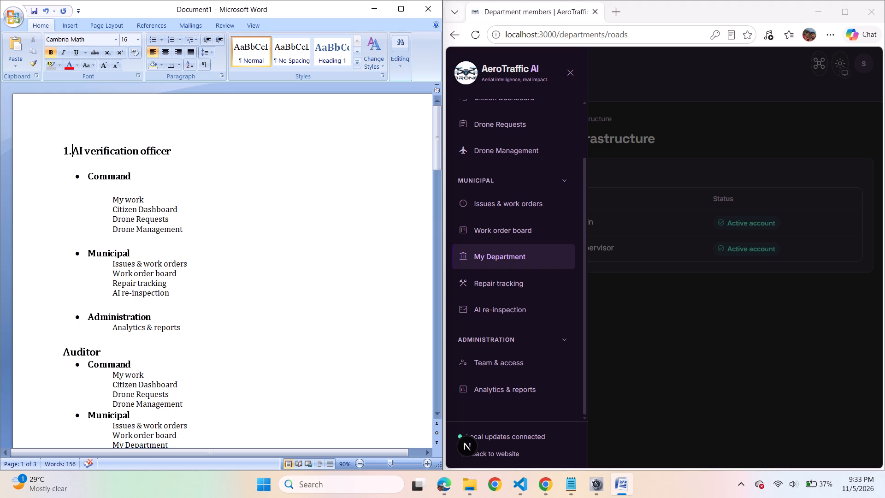
scroll(74, 234, down, 1)
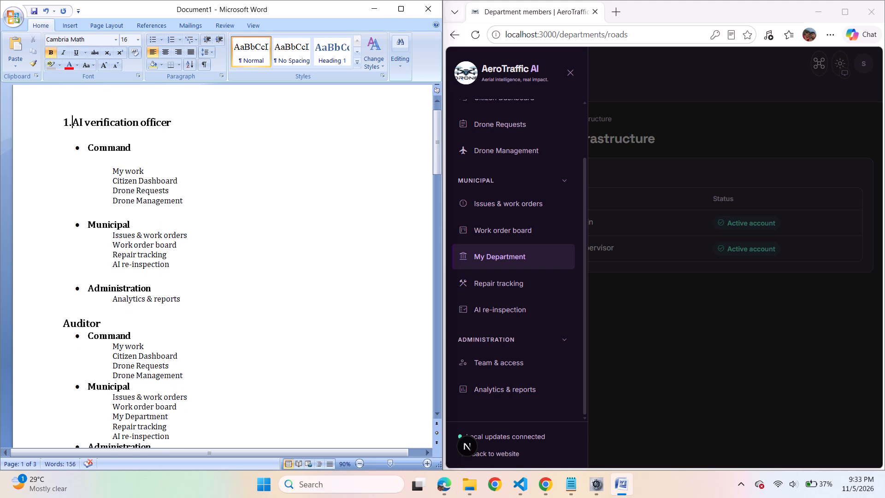
Number the Auditor heading by adding "2." before it and the Field Worker heading by adding "3.".
click(61, 324)
key(2)
key(period)
scroll(61, 324, down, 4)
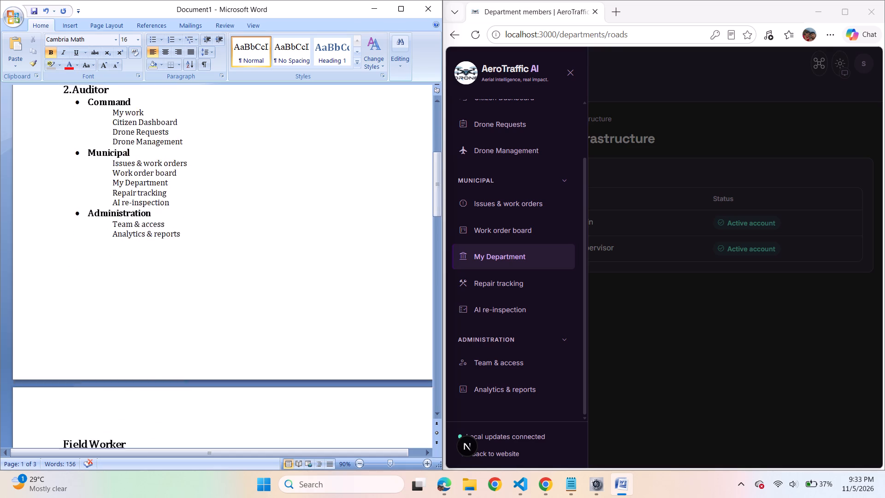
scroll(61, 324, down, 1)
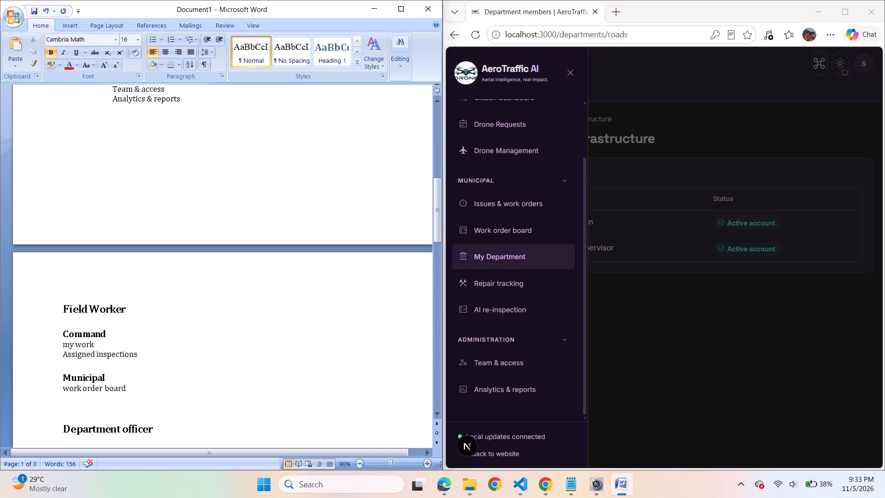
click(63, 306)
text(3.)
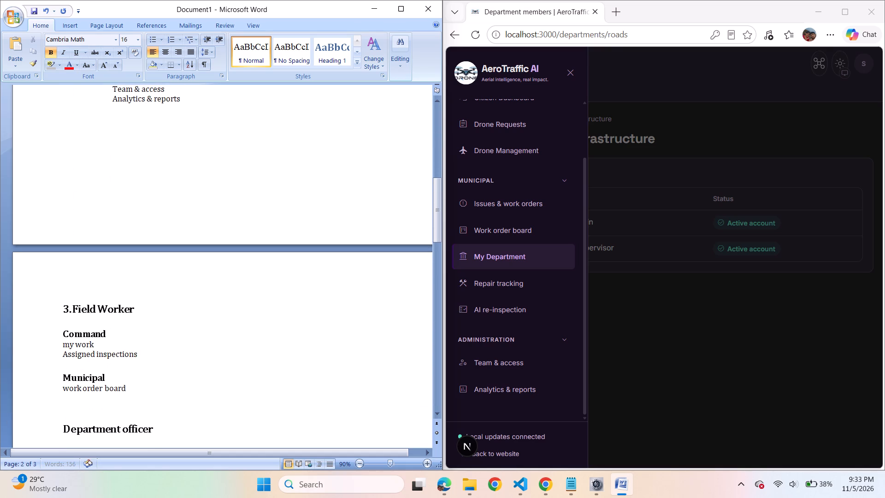
Number the Department officer heading by adding "4." before it and the Drone operator heading by adding "5.".
scroll(63, 306, down, 3)
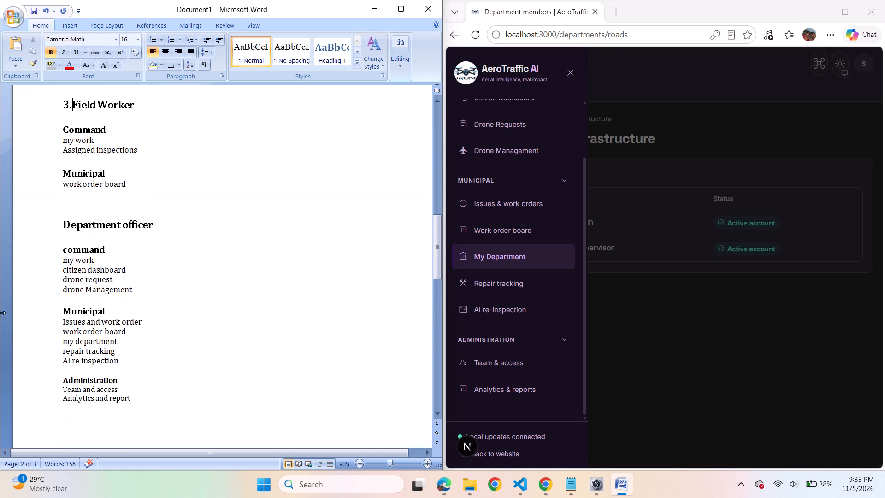
click(58, 226)
text(4.)
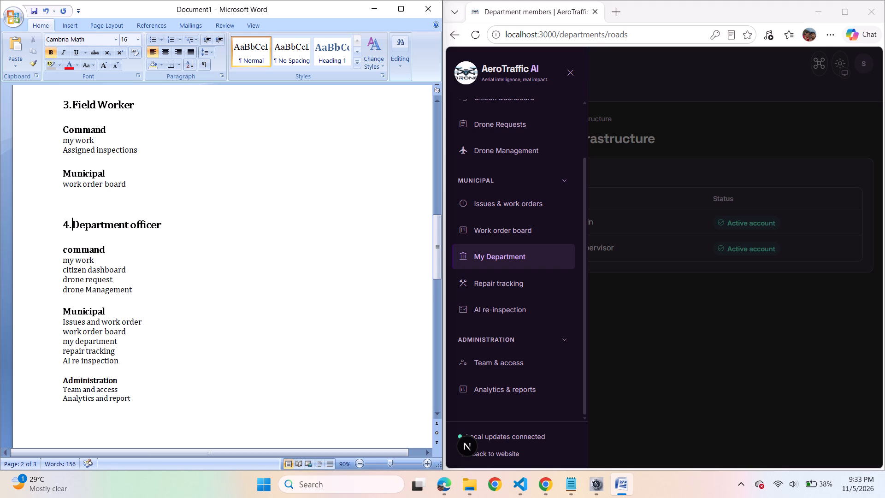
scroll(58, 226, down, 4)
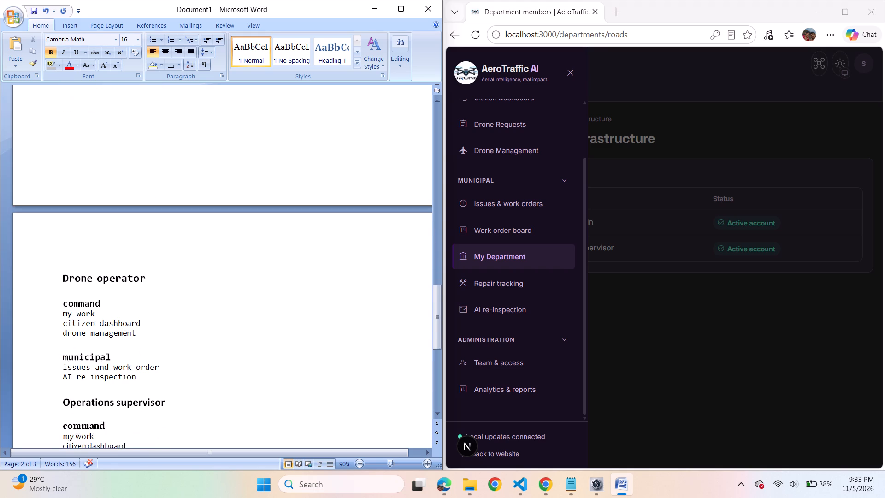
scroll(58, 226, down, 1)
click(66, 266)
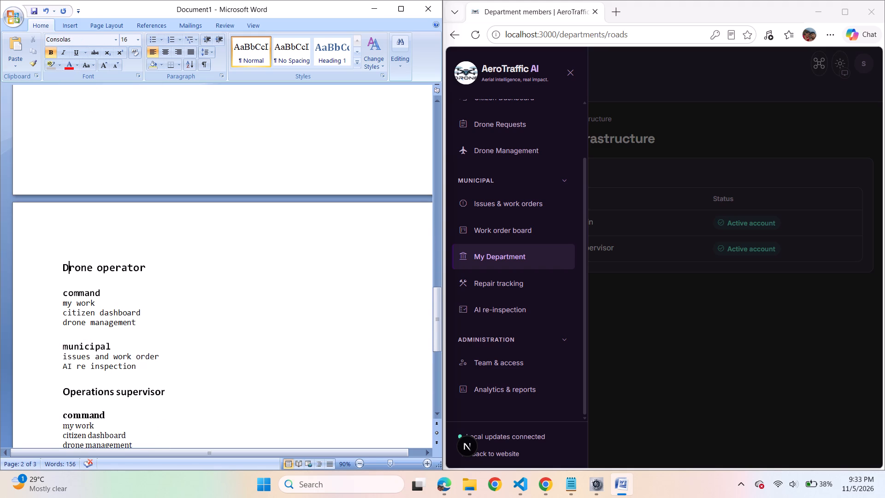
key(Left)
key(5)
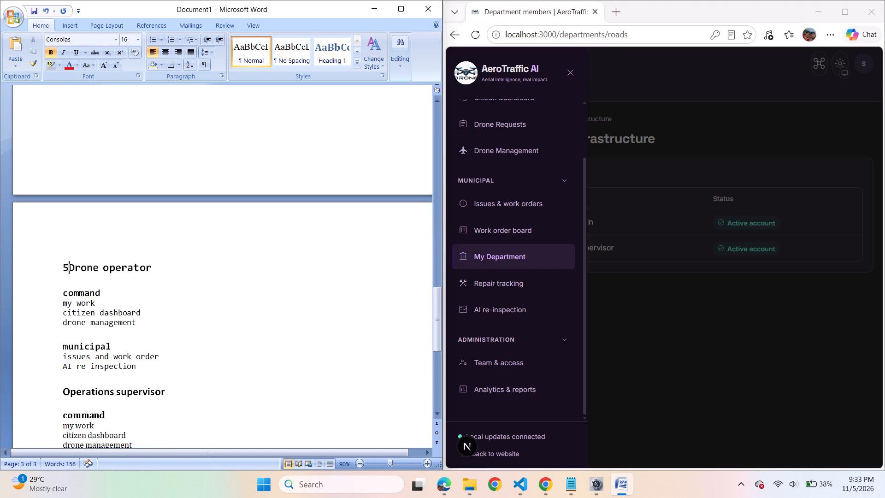
key(period)
Number the Operations supervisor heading by adding "6." before it.
scroll(66, 266, down, 1)
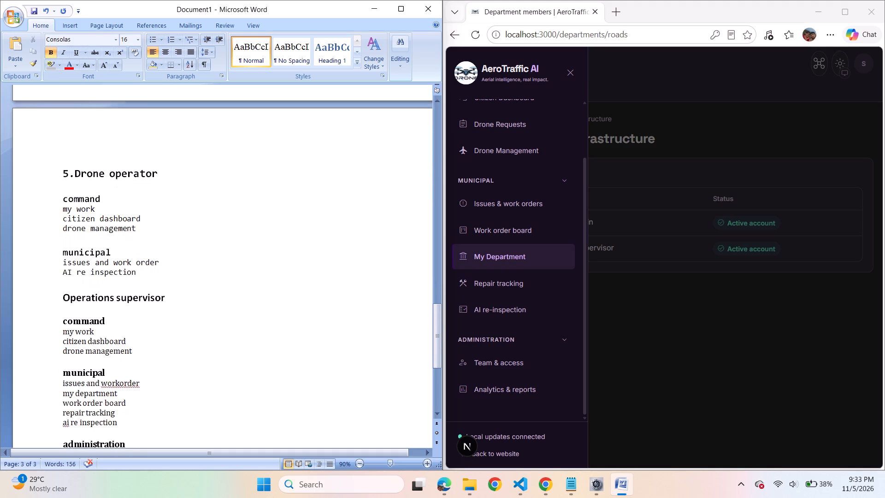
scroll(66, 266, down, 1)
click(62, 284)
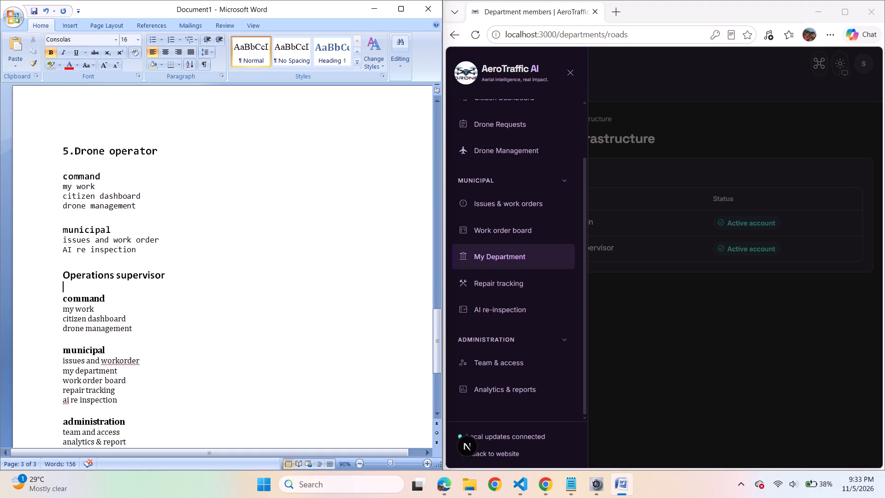
click(62, 272)
text(6.)
scroll(62, 272, down, 2)
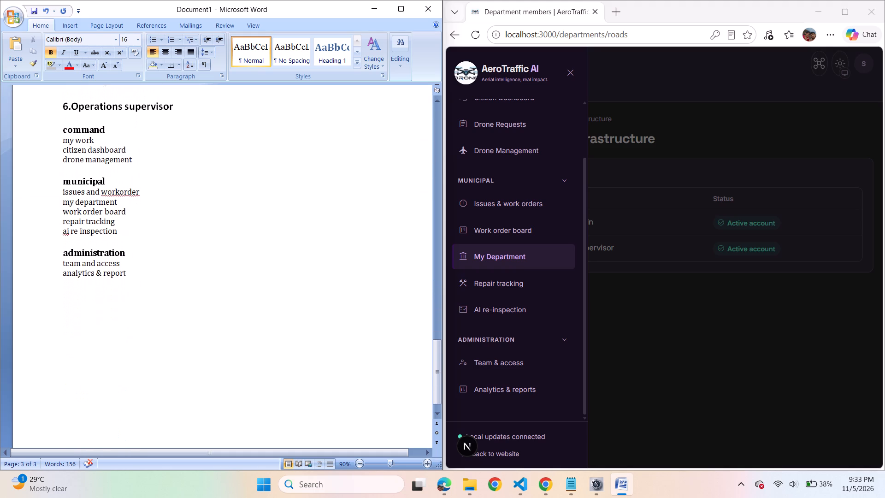
scroll(62, 272, down, 1)
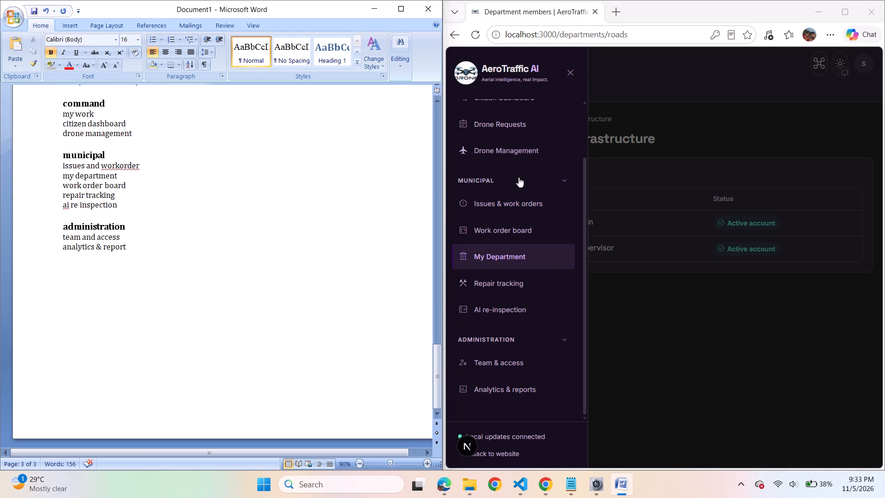
Switch to the Notepad file that lists the role accounts and their departments.
click(565, 482)
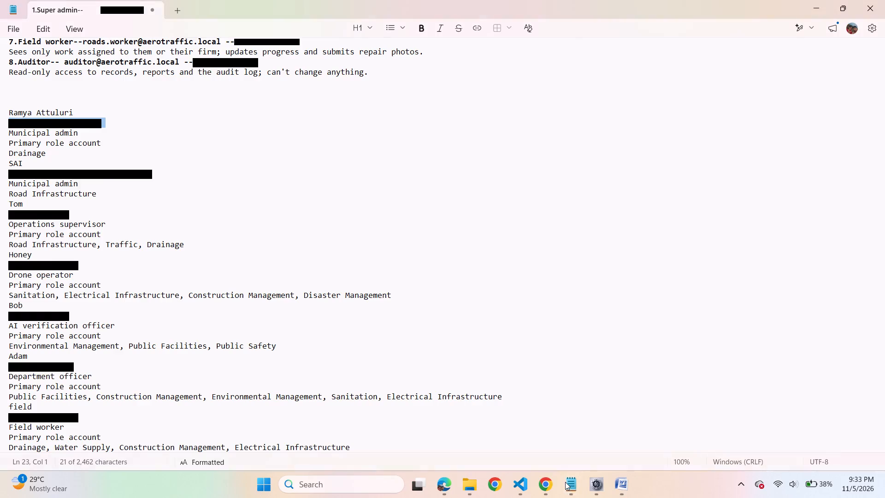
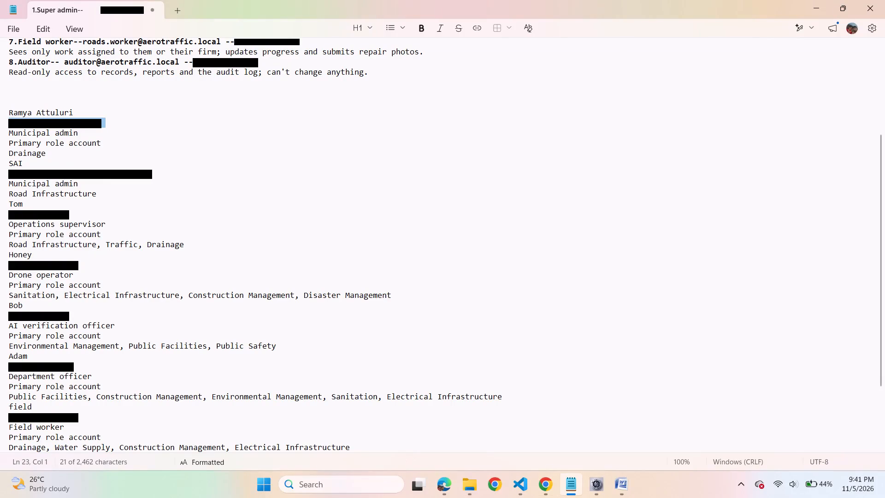
Copy "Municipal admin" from the Notepad list and paste it below "analytics & report" in the Word document, leaving a blank line between.
drag(91, 136, 2, 136)
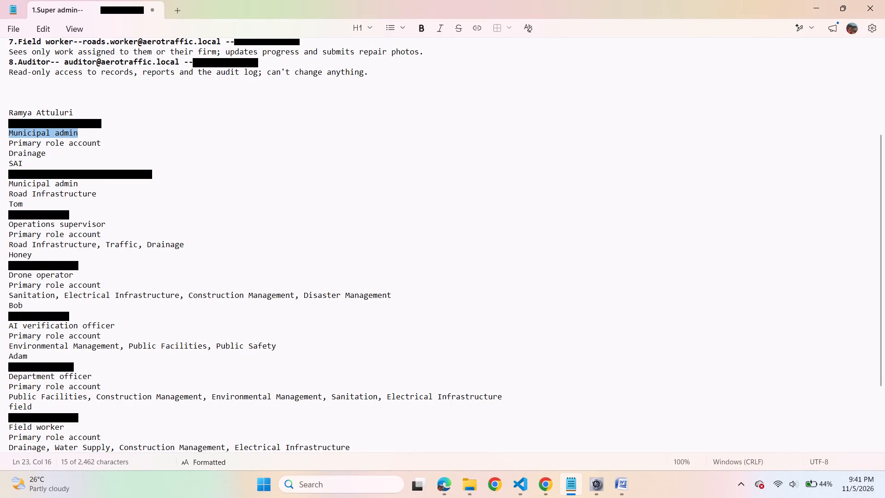
key(ctrl+c)
key(alt+Tab)
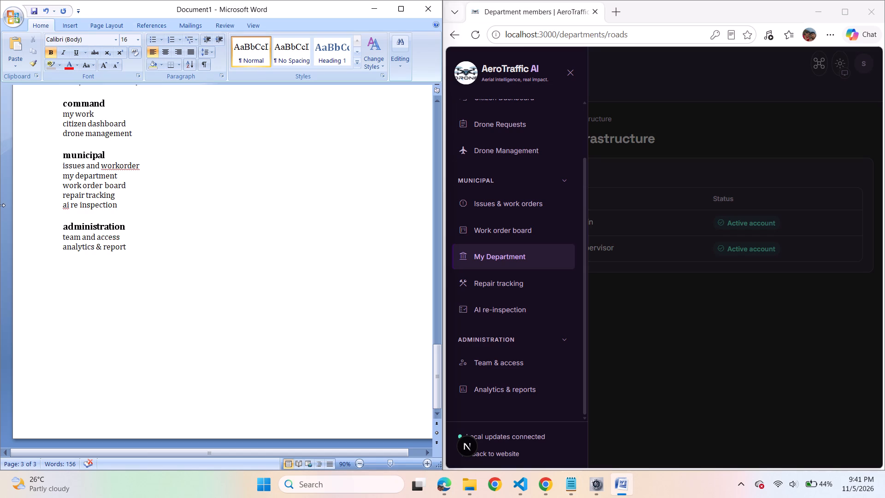
click(77, 274)
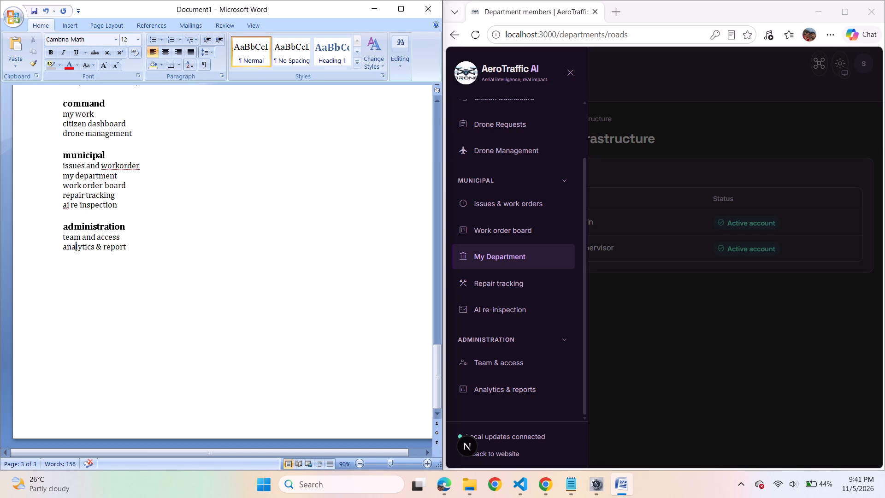
click(135, 244)
key(shift+Return)
key(shift+Return)
key(ctrl+v)
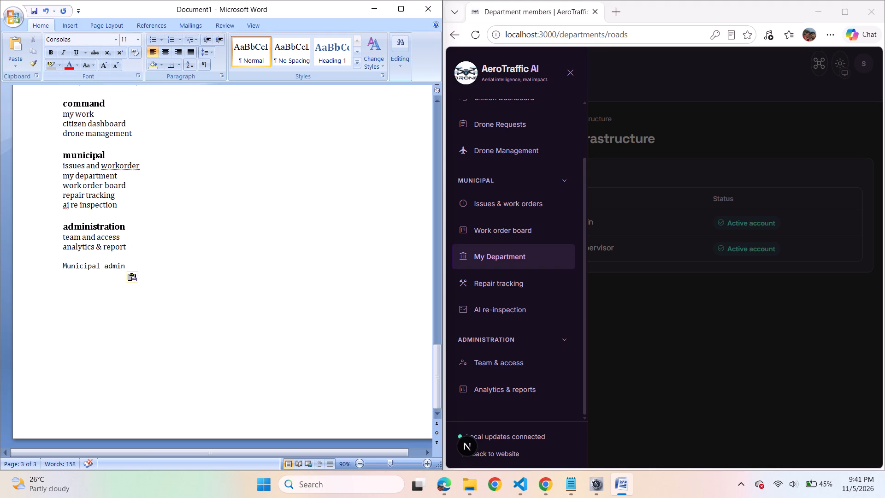
Format the pasted "Municipal admin" heading as Calibri (Body), bold, size 16.
drag(55, 273, 89, 262)
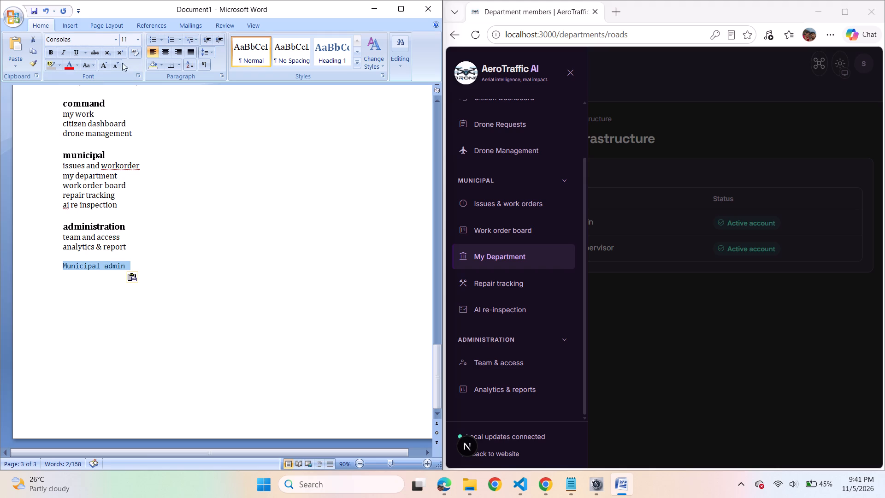
click(115, 43)
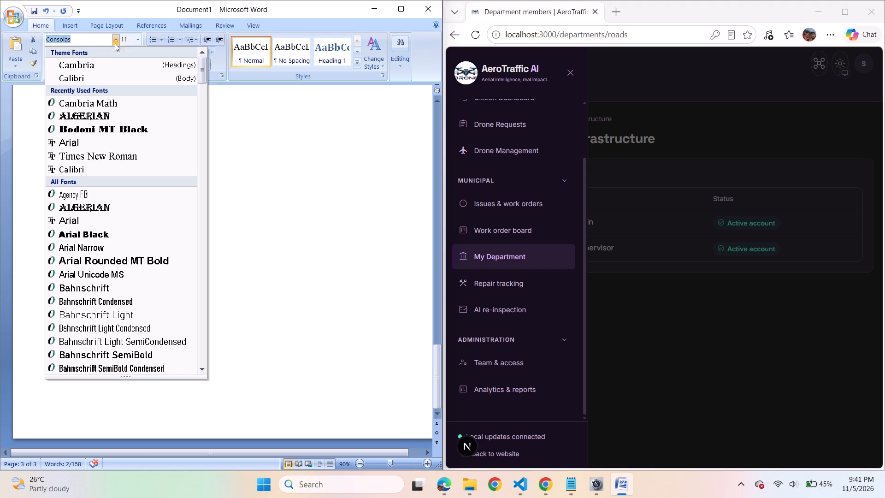
click(93, 76)
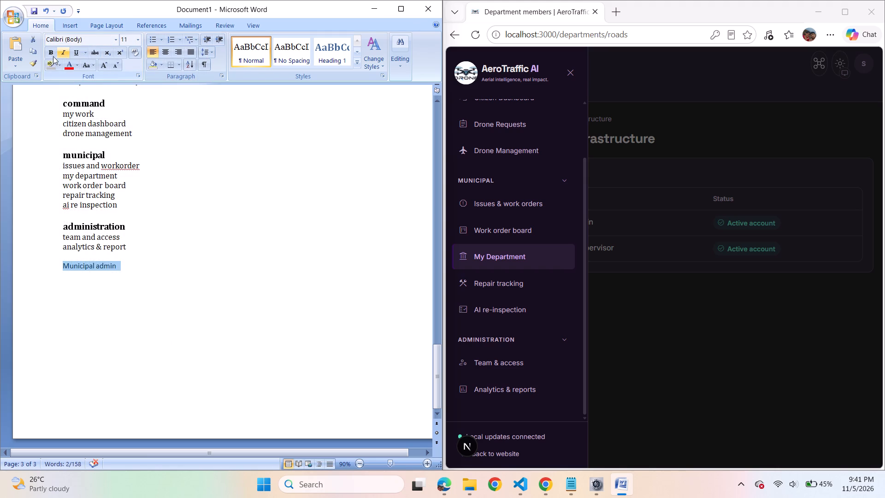
click(49, 56)
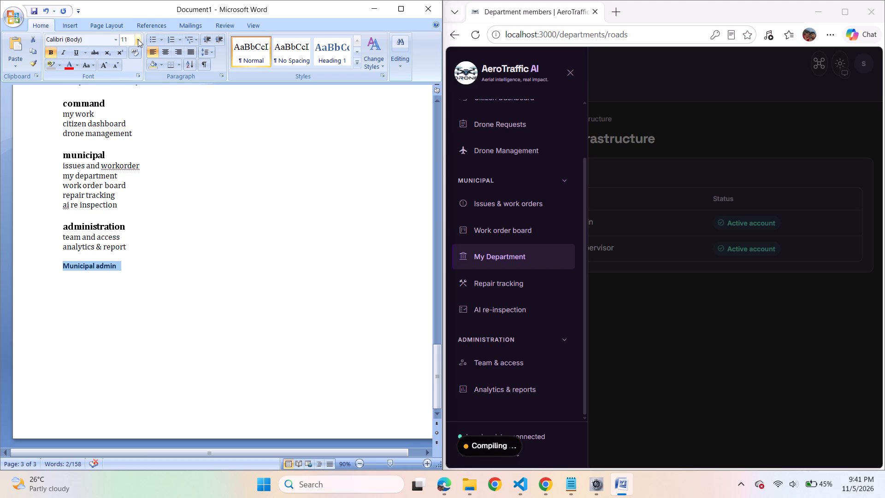
click(138, 39)
click(127, 114)
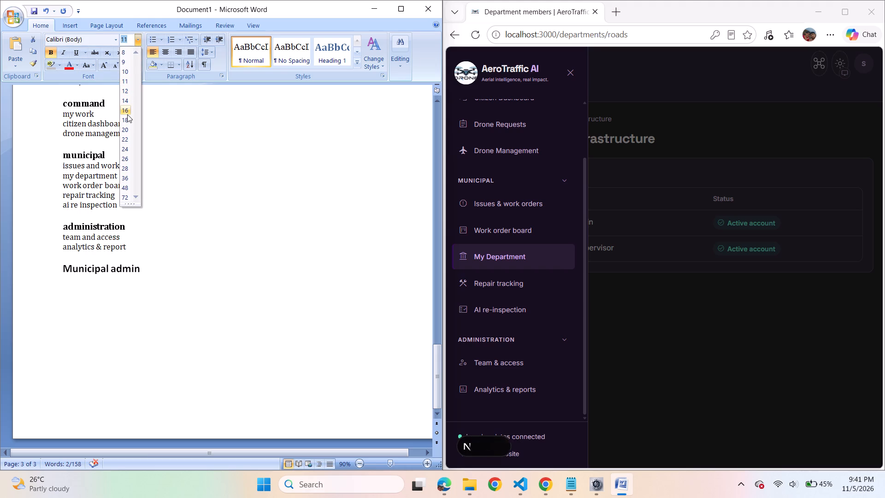
click(164, 267)
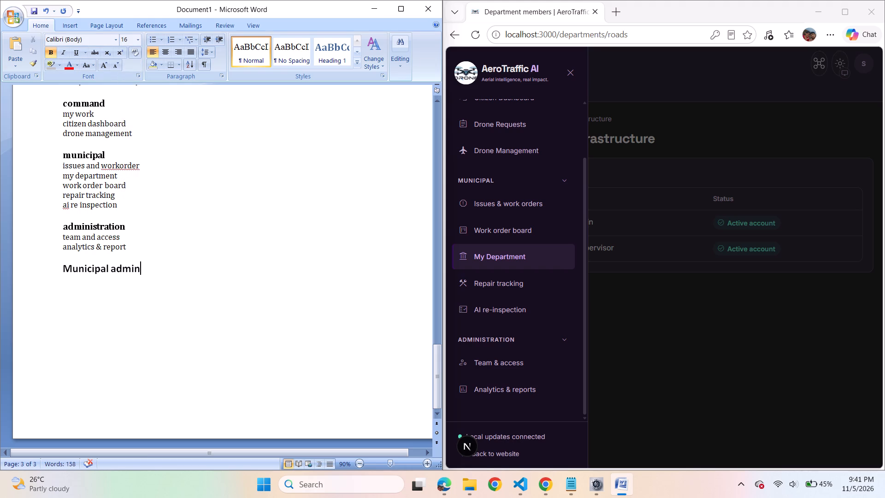
Add the subheading "Command" at size 14 below the Municipal admin heading, checking the AeroTraffic AI navigation sections.
key(shift+Return)
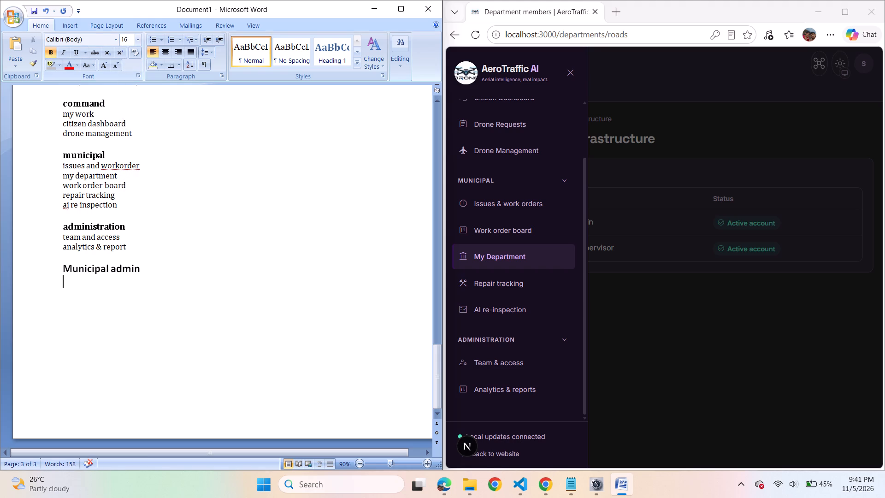
click(137, 40)
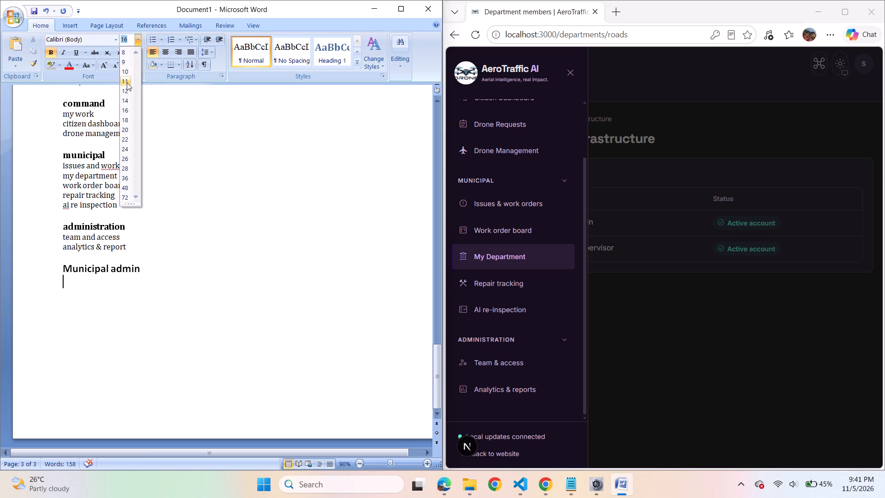
click(127, 103)
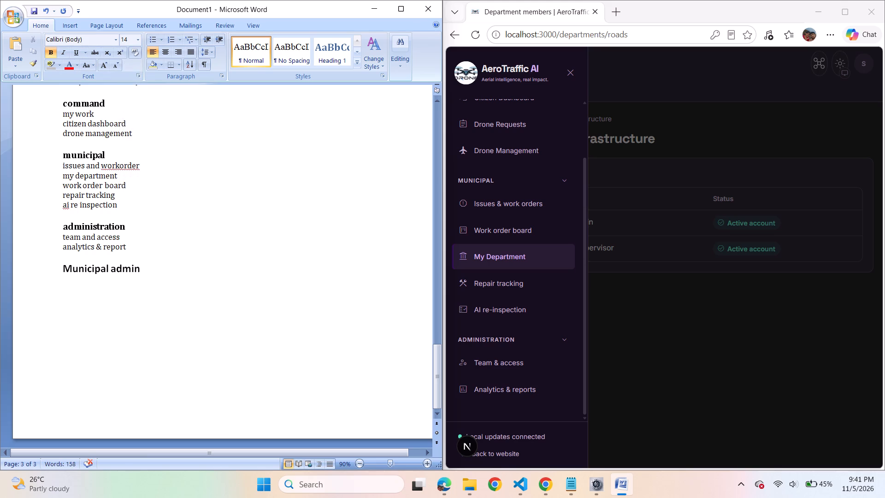
scroll(503, 226, up, 4)
scroll(503, 226, down, 3)
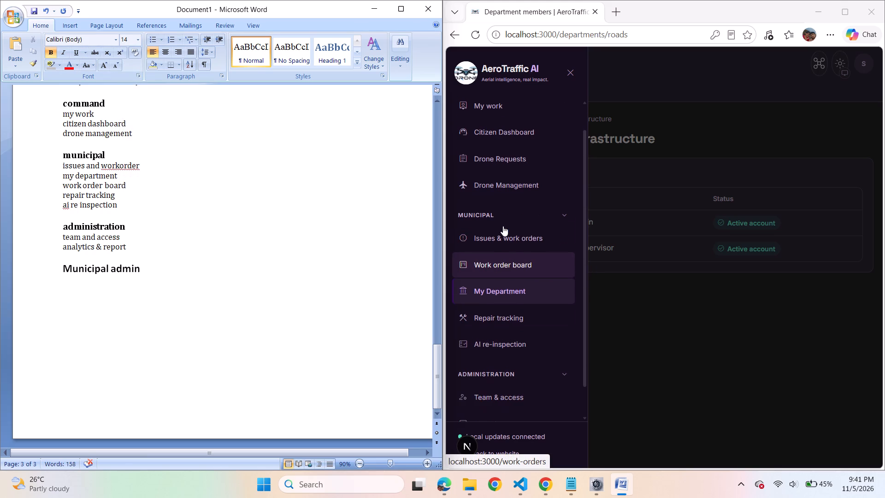
scroll(503, 226, down, 1)
scroll(503, 226, up, 5)
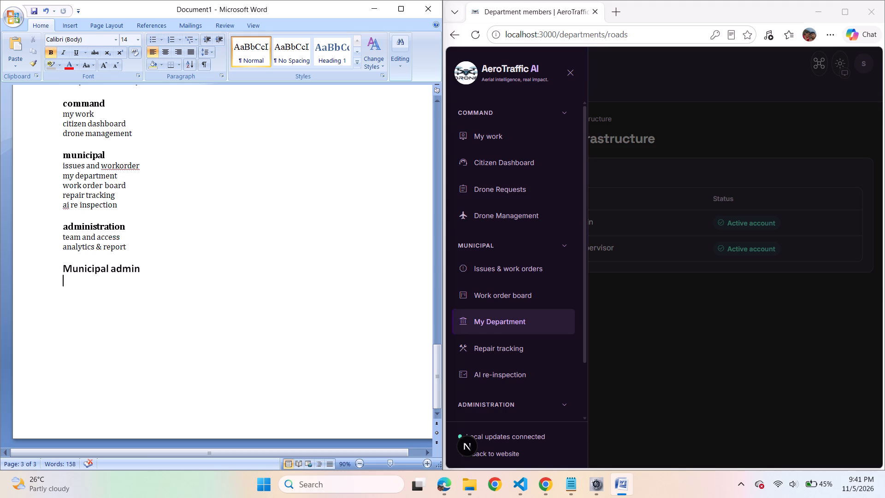
key(space)
text(My)
key(BackSpace)
key(BackSpace)
key(Return)
text(command)
key(space)
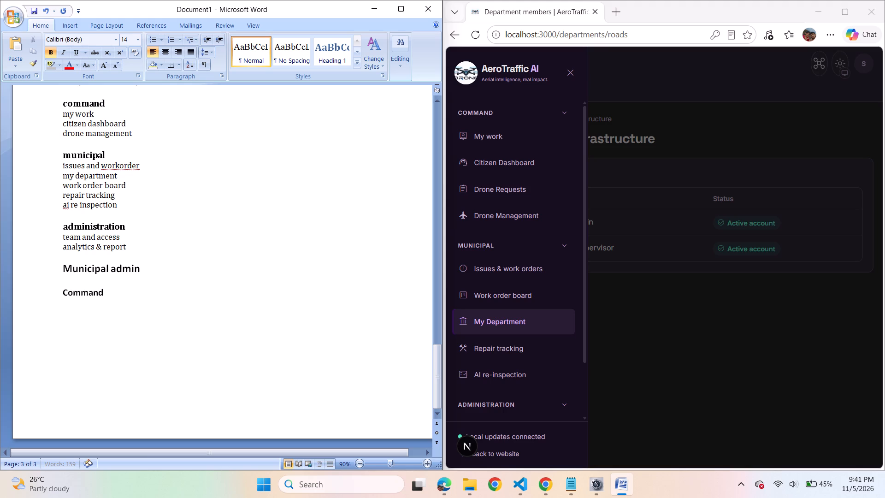
List "my work", "citizen dashboard" and "drone management" on separate lines under the new Command subheading.
key(shift+Return)
text(my work)
key(shift+Return)
text(citizwn)
key(BackSpace)
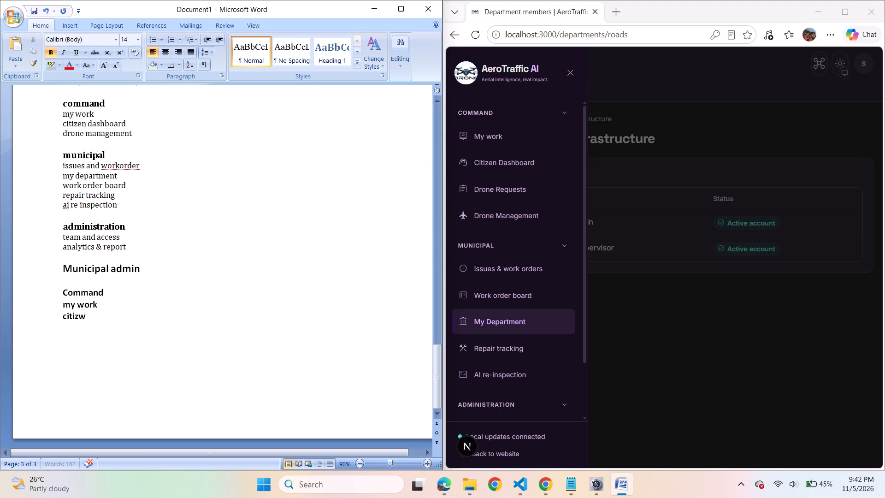
key(BackSpace)
text(en)
key(space)
text(dashboard)
key(shift+Return)
text(drone)
key(space)
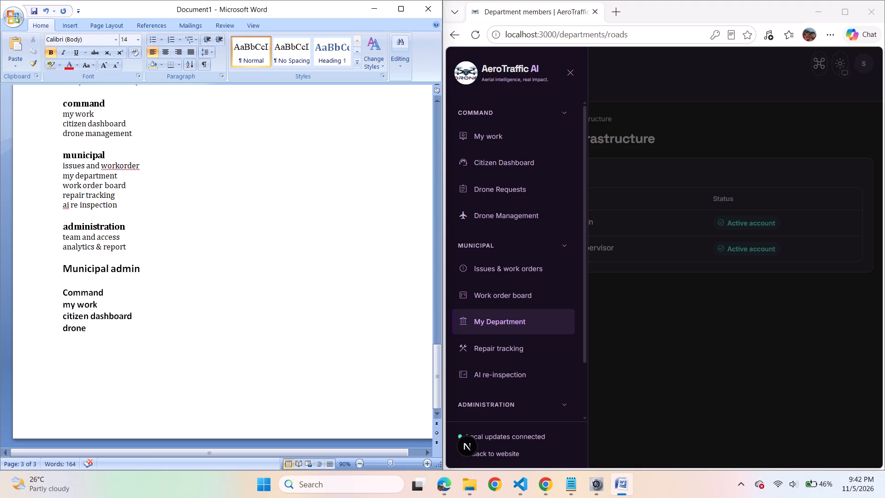
text(management)
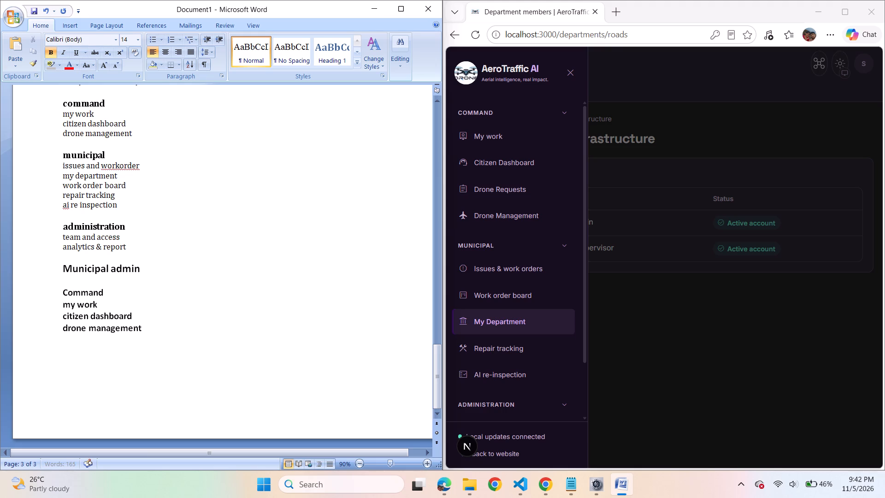
Add "drone request" as the item after "drone management" in the Command list.
key(space)
key(shift+Return)
text(drone req)
key(shift+Return)
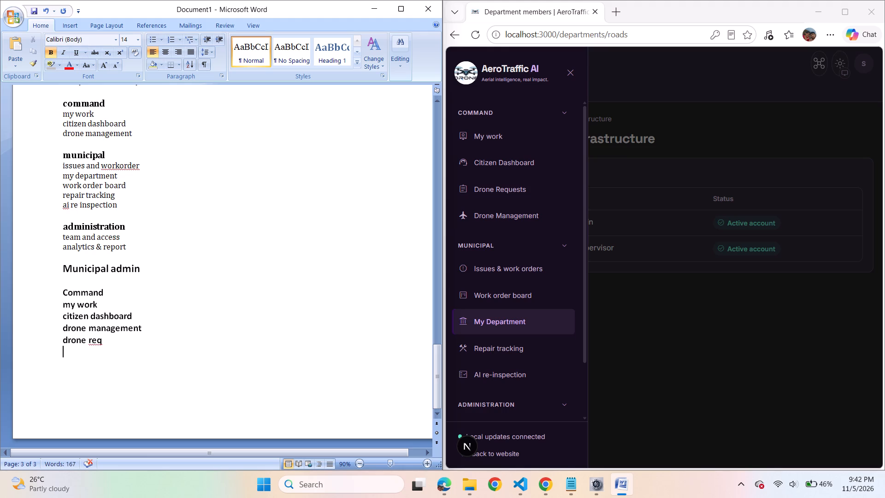
text(muni)
key(BackSpace)
key(BackSpace)
key(BackSpace)
key(BackSpace)
click(112, 335)
text(uest)
Add the subheading "Municipal" after a blank line below "drone request", and start a new line under it.
key(shift+Return)
key(shift+Return)
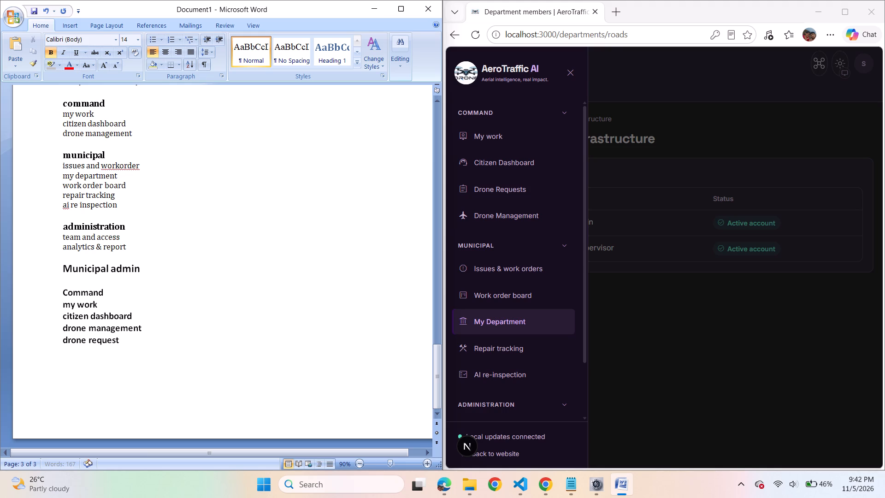
text(Municipal)
key(shift+Return)
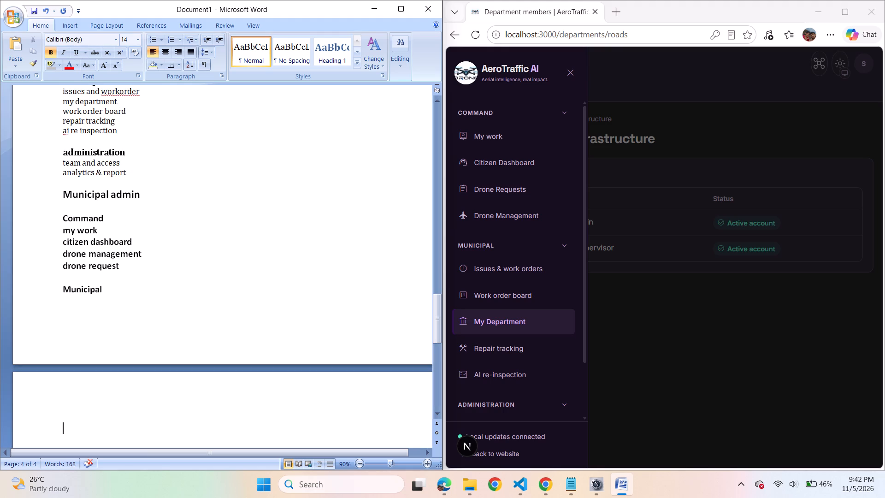
Insert blank lines after "analytics & report" until the Municipal admin heading moves to the top of the next page.
click(131, 174)
key(Return)
key(Return)
key(Return)
key(Return)
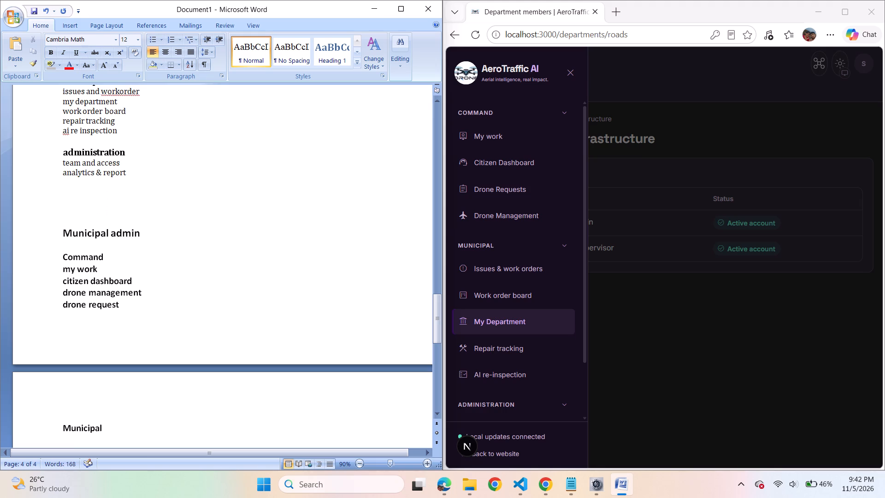
key(Return)
key(Return)
key(Return)
key(Return)
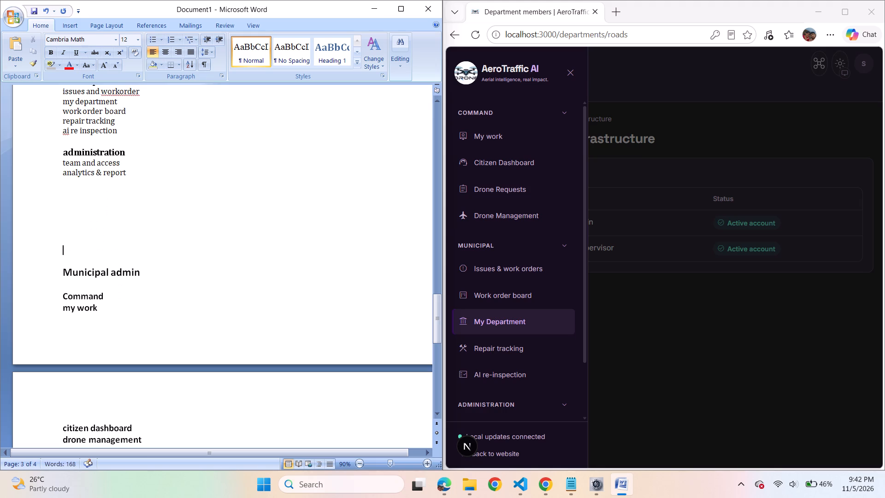
key(Return)
key(Return)
key(Return)
Add "issues & work orders" as the first item under the Municipal subheading and start a new line.
scroll(131, 174, down, 1)
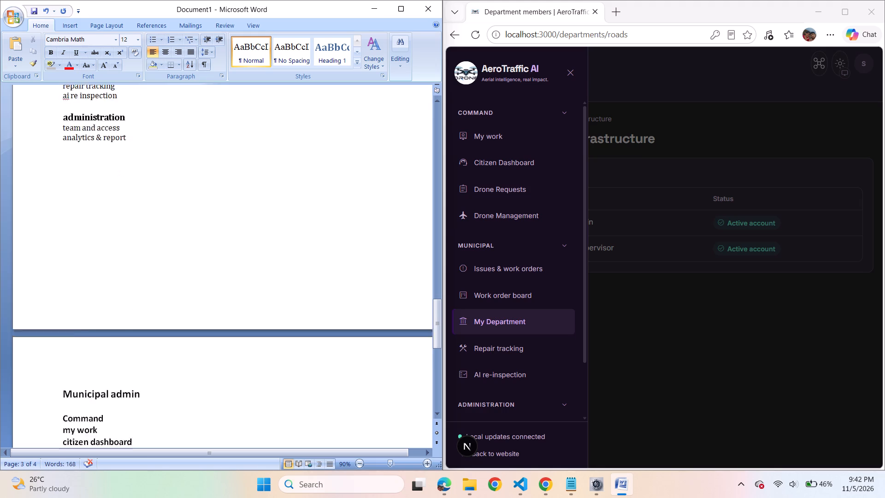
scroll(131, 174, down, 1)
click(137, 372)
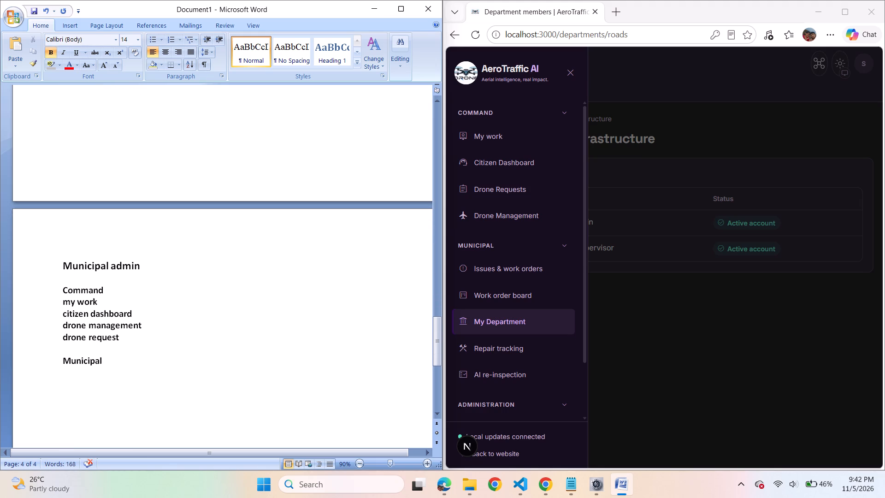
text(iss)
text(ues)
key(space)
key(shift+percent)
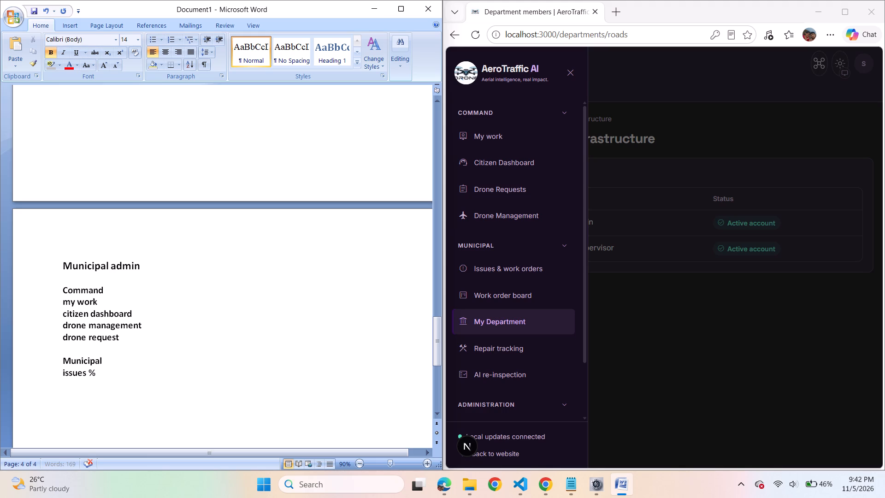
key(BackSpace)
key(shift+ampersand)
key(space)
text(work)
key(space)
text(orders)
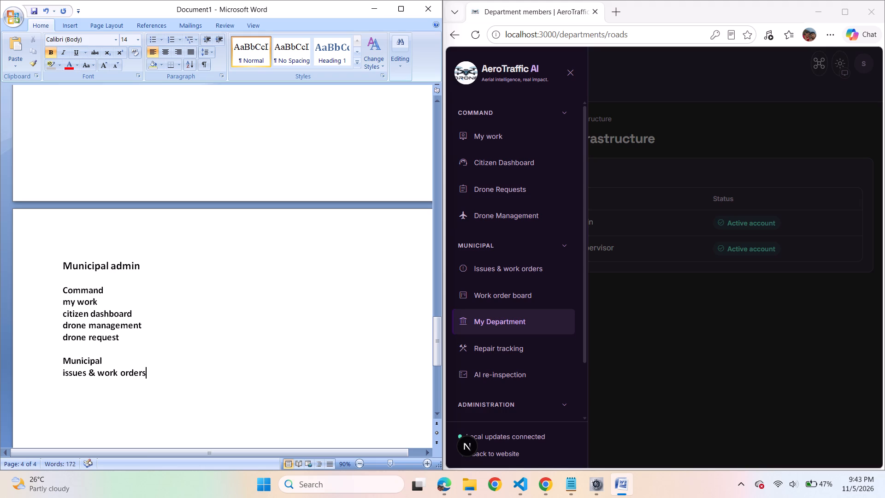
key(shift+Return)
List "word order board" and "my dept" on separate lines below "issues & work orders".
text(word)
key(space)
text(order board)
key(shift+Return)
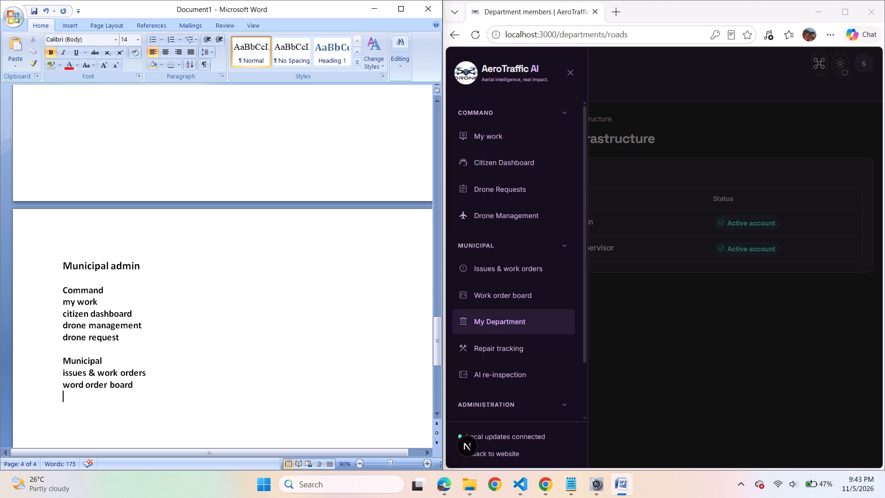
text(my dept)
key(shift+Return)
List "repair tracking" and "ai re inspection" on separate lines to complete the Municipal list.
text(repair)
key(space)
text(tracking)
key(space)
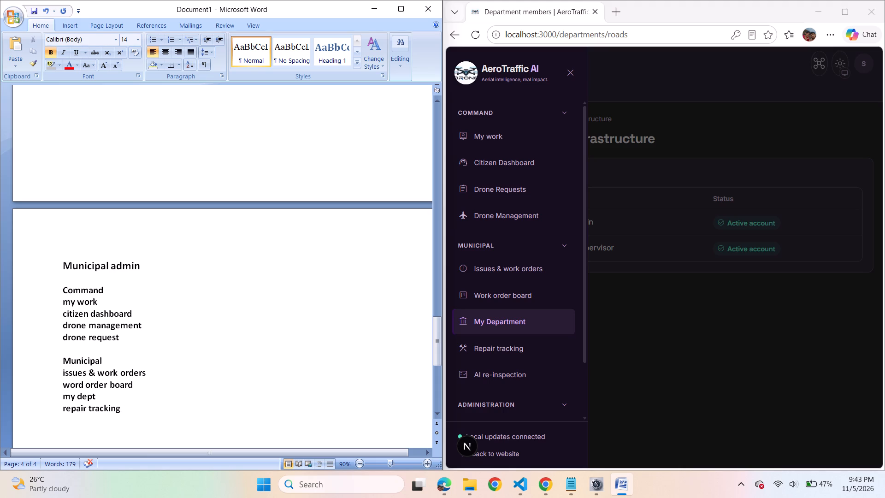
key(shift+Return)
text(ai)
key(space)
text(re)
key(space)
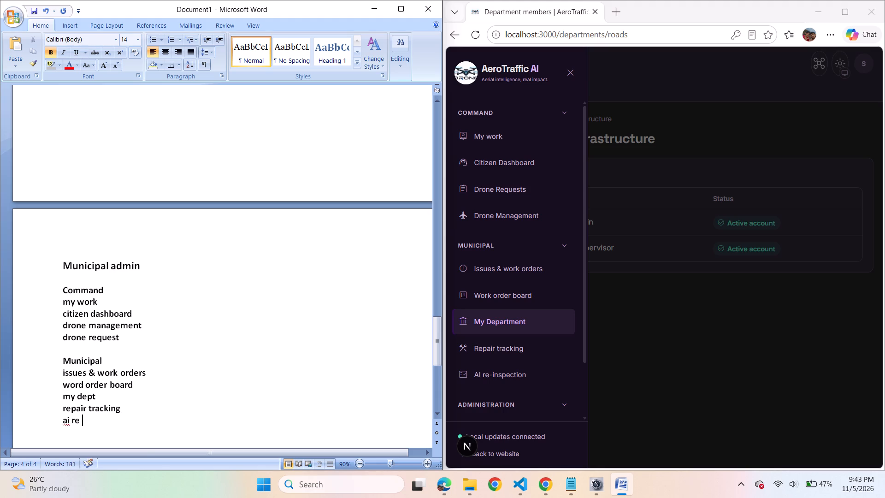
text(inspection)
key(shift+Return)
Add the subheading "Administration" after a blank line below "ai re inspection", correct its spelling, and start a new line under it.
scroll(137, 372, down, 2)
key(Return)
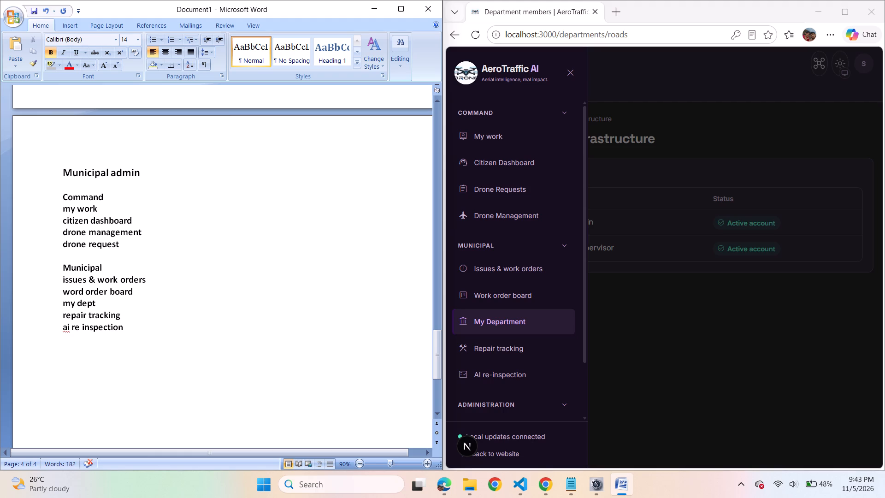
key(shift+a)
text(dministarion)
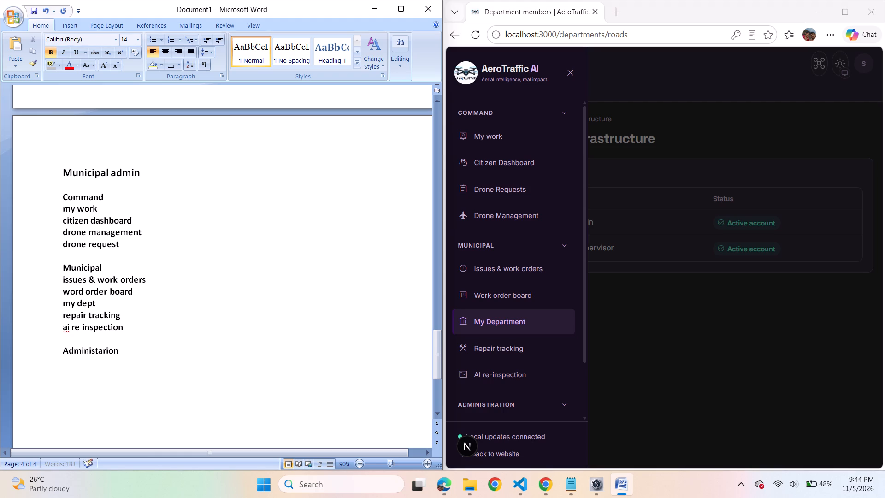
key(shift+Return)
click(108, 349)
key(BackSpace)
text(ati)
key(Right)
key(Right)
key(Right)
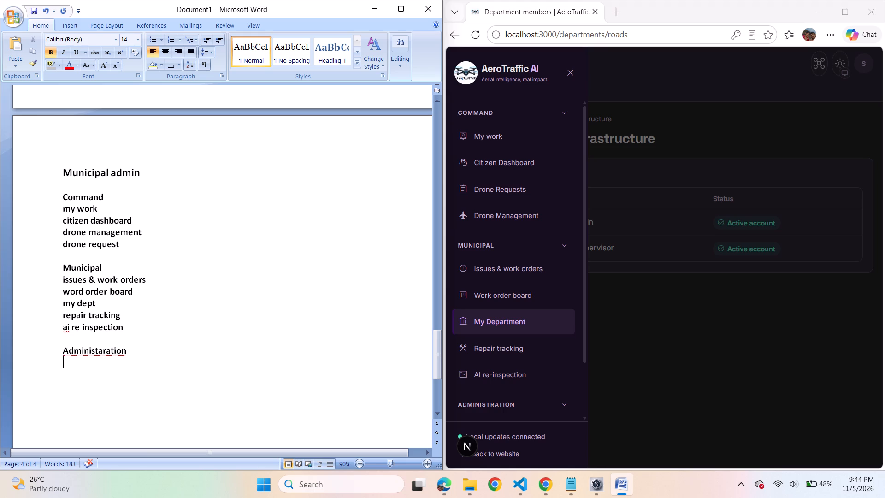
click(103, 350)
key(BackSpace)
click(142, 347)
key(shift+Return)
List "team and access" and "analytics and report" under the Administration subheading, checking the AeroTraffic AI administration section.
scroll(483, 283, down, 2)
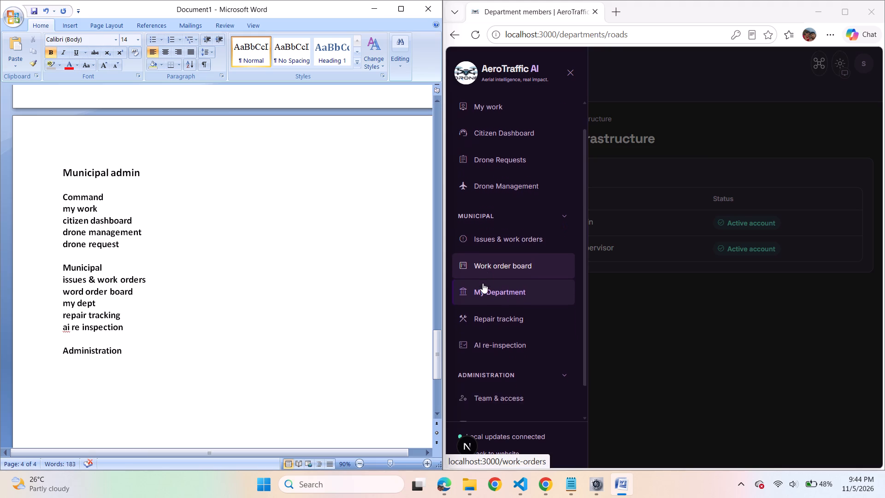
scroll(483, 283, down, 1)
text(team and)
key(space)
text(acces)
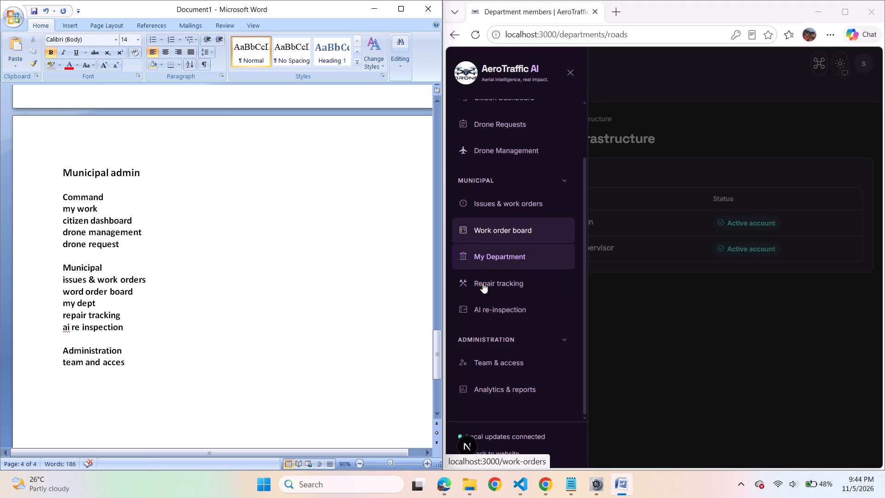
key(s)
key(shift+Return)
text(ana)
text(lytics and report)
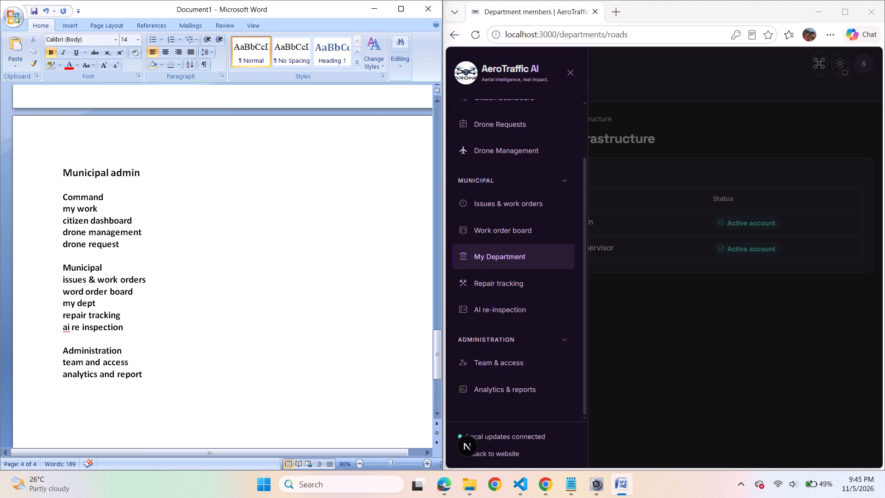
Set the four items under Command, "my work" through "drone request", to font size 12 and remove their bold.
drag(63, 210, 120, 247)
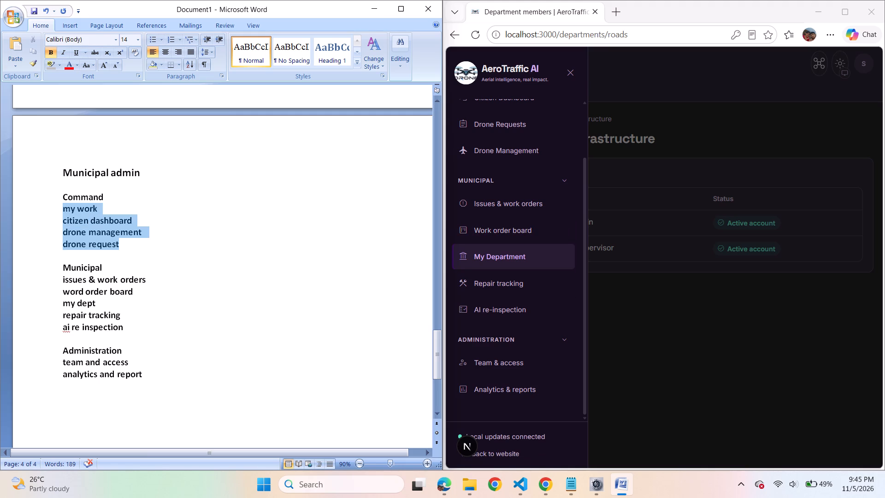
drag(120, 247, 120, 247)
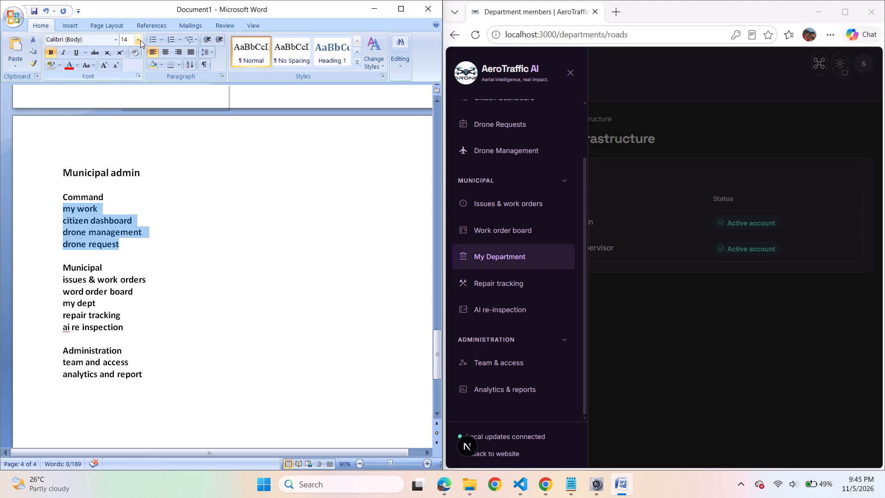
click(140, 40)
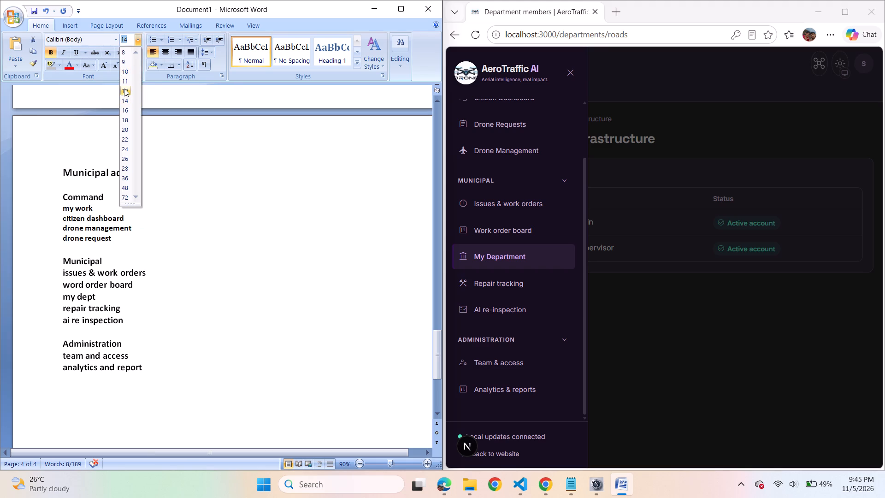
click(124, 89)
click(50, 52)
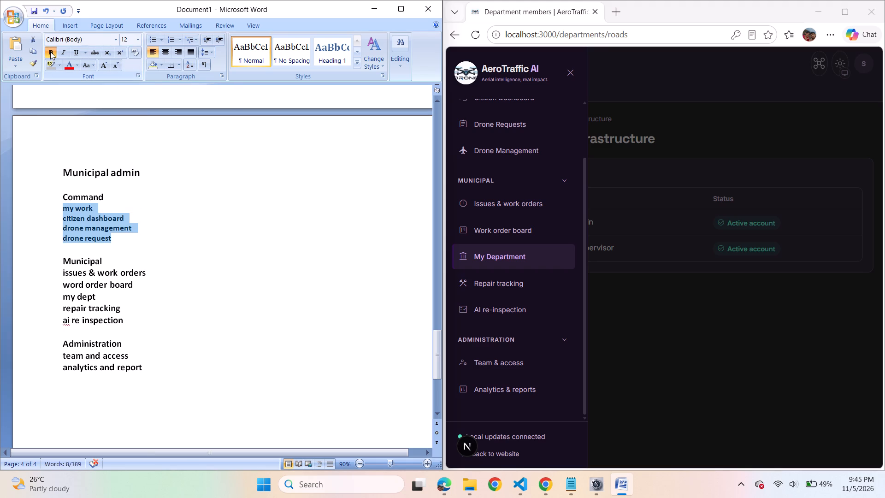
click(159, 215)
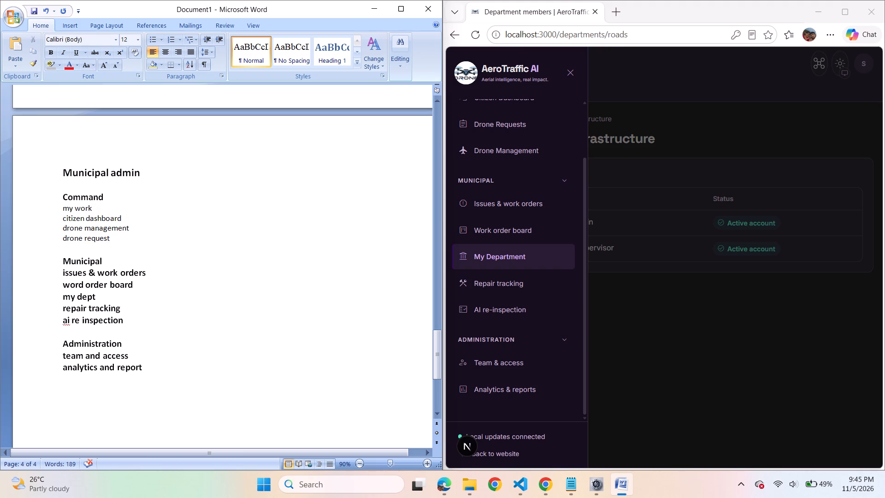
Remove bold from the five items under Municipal, "issues & work orders" through "ai re inspection", and set them to font size 12.
drag(58, 275, 123, 319)
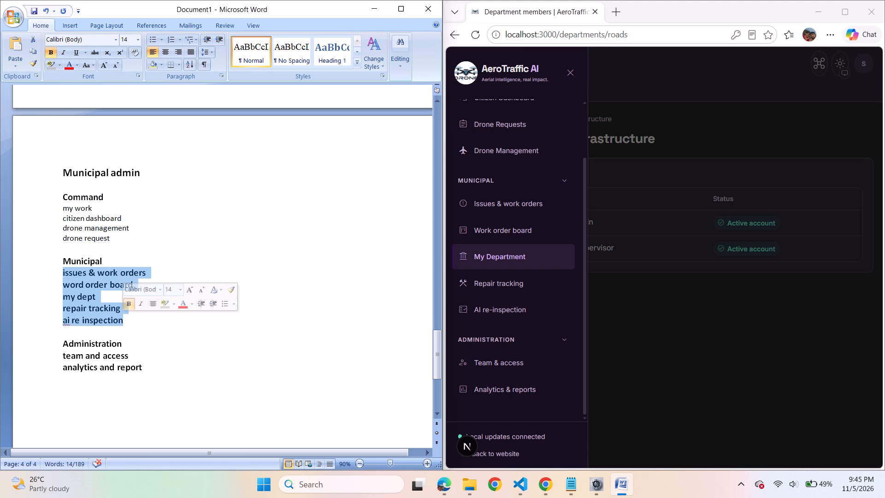
scroll(63, 145, down, 1)
scroll(52, 62, down, 1)
click(51, 50)
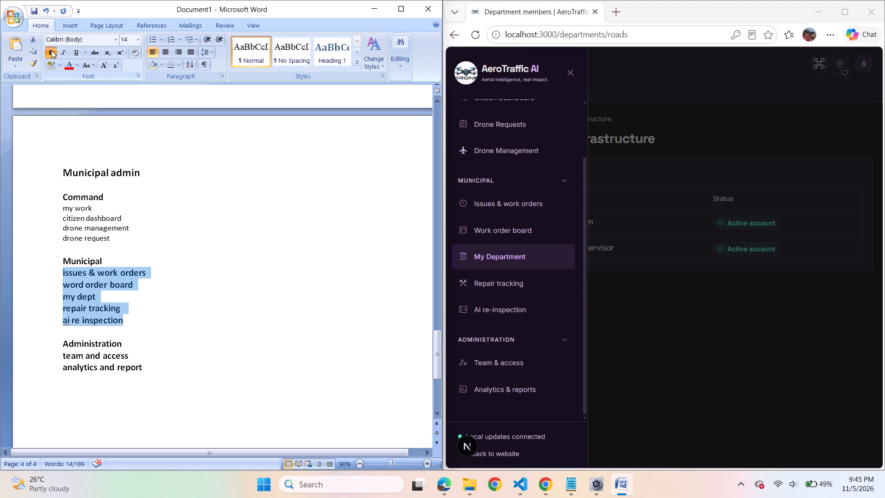
click(136, 37)
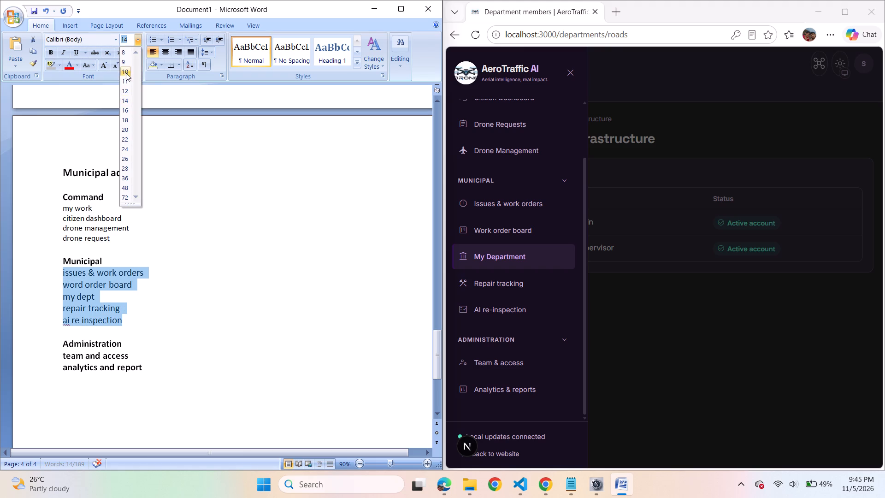
click(126, 89)
click(145, 222)
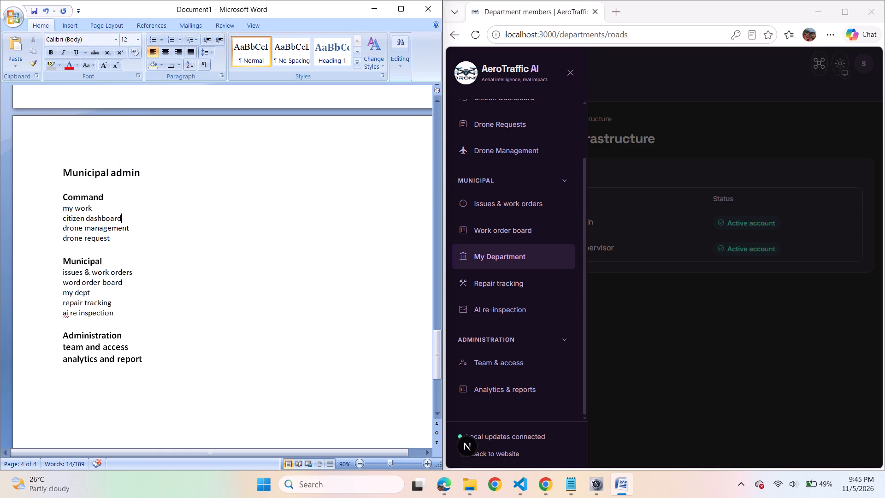
Set "team and access" and "analytics and report" under Administration to font size 12 and remove their bold.
scroll(145, 222, down, 1)
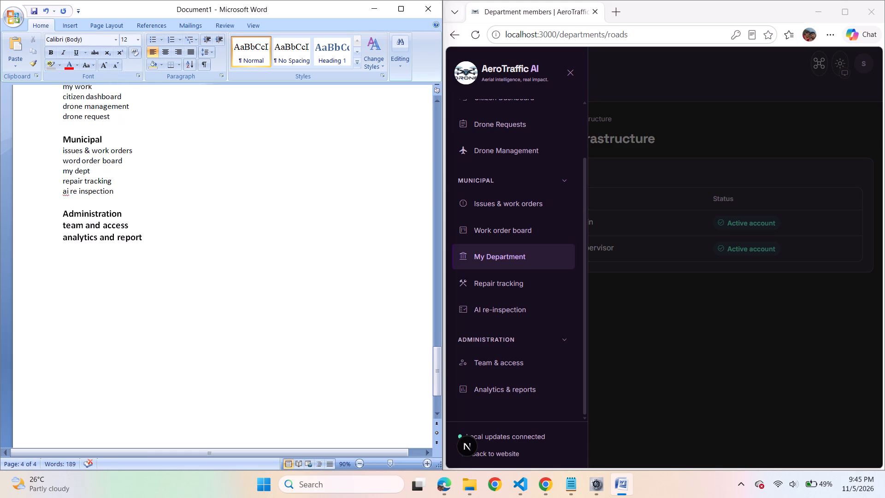
drag(148, 238, 64, 222)
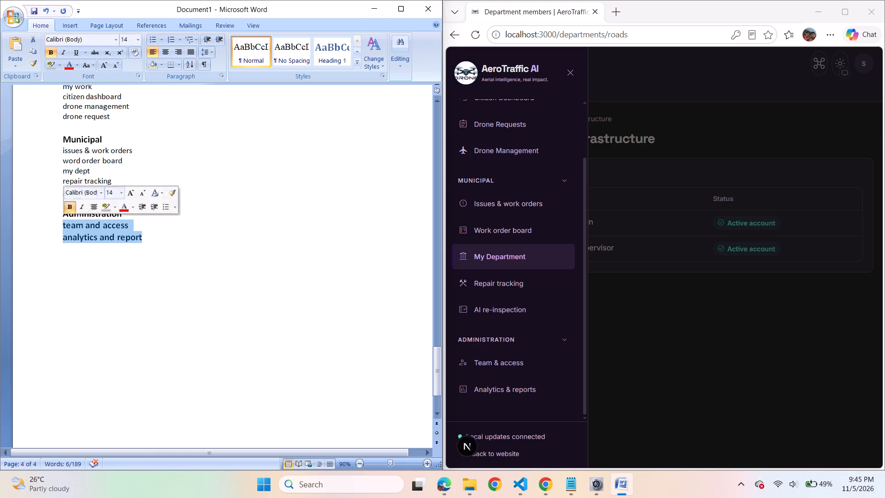
click(138, 38)
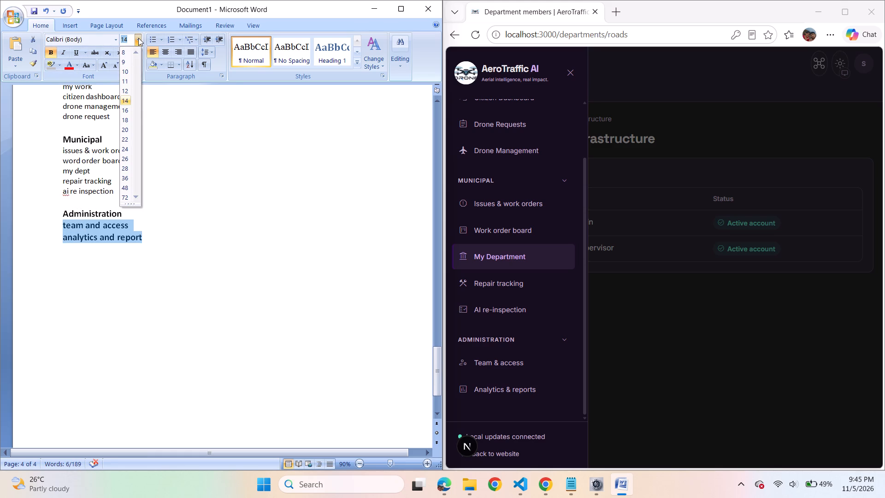
double_click(122, 93)
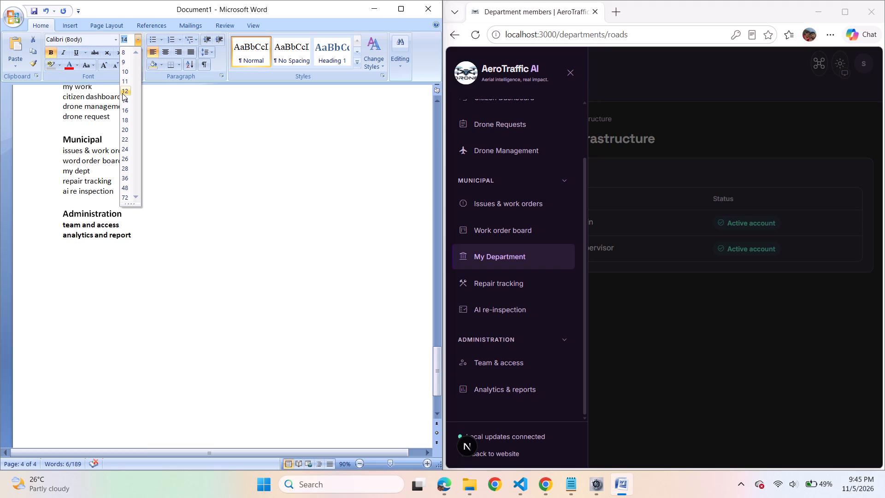
click(51, 53)
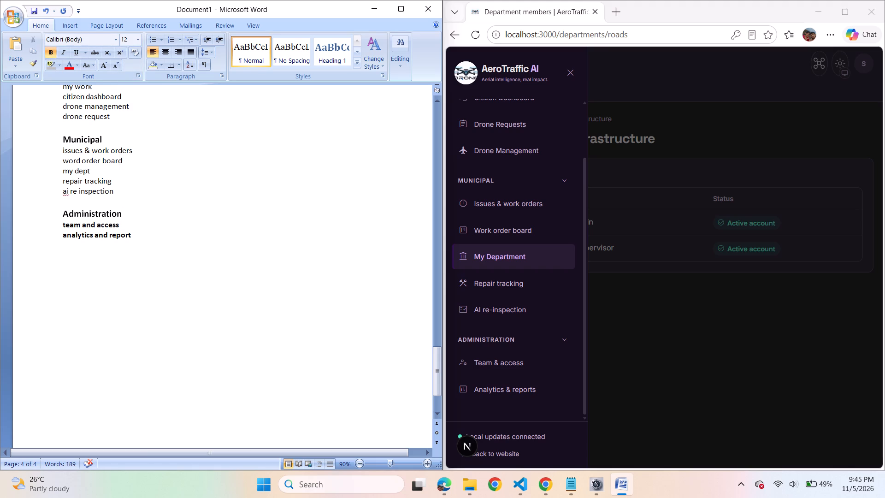
drag(136, 233, 67, 220)
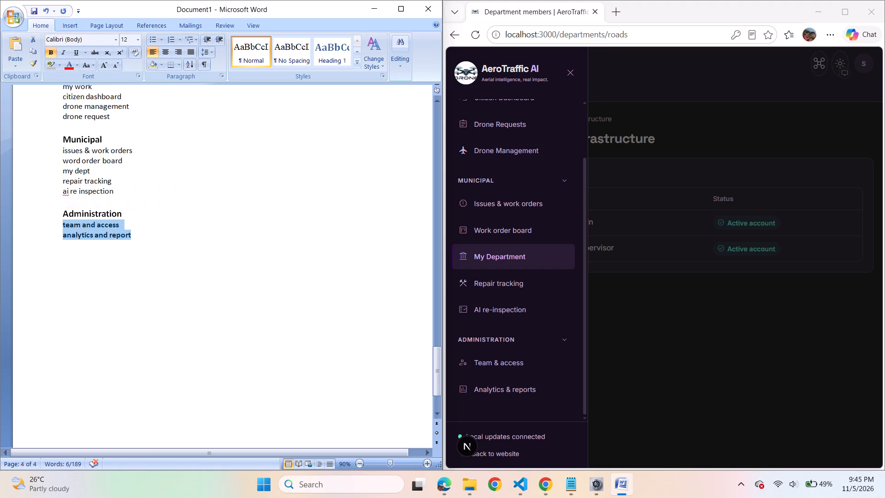
click(50, 49)
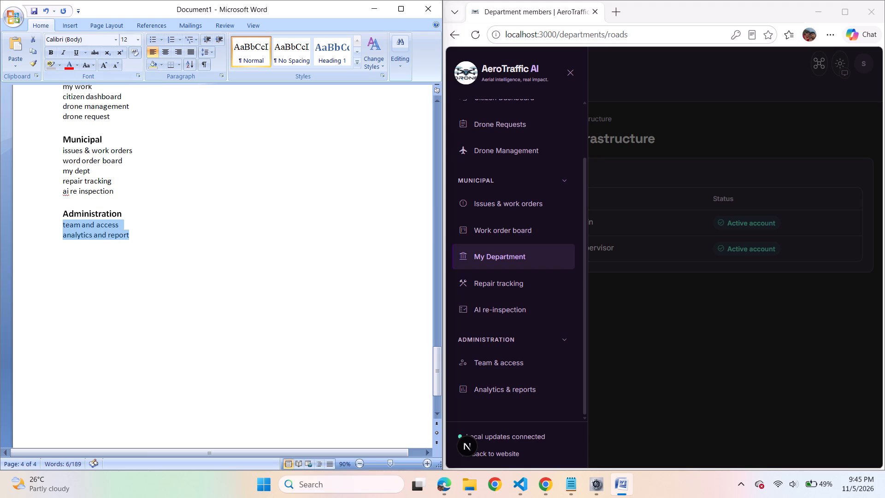
Add the bold heading "Super Admin" after a blank line below "analytics and report" and start a new line under it.
click(179, 244)
scroll(179, 244, up, 1)
scroll(179, 244, down, 1)
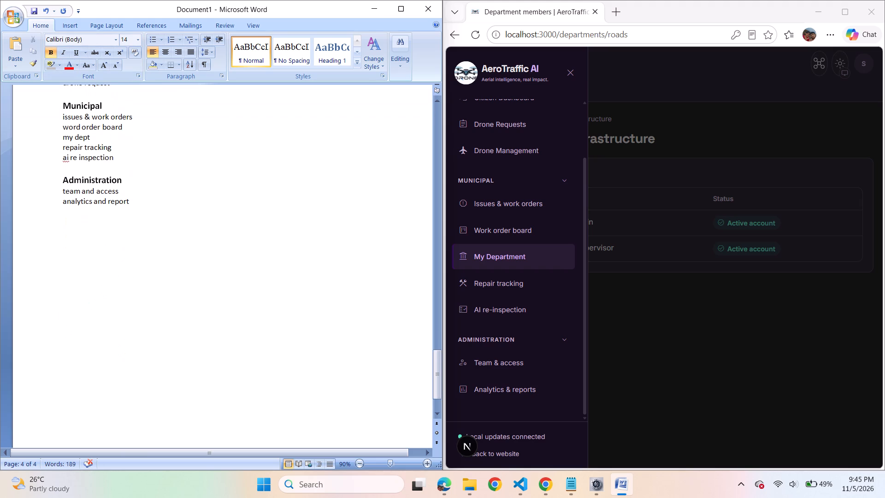
key(shift+Return)
text(Siper)
key(space)
key(BackSpace)
key(BackSpace)
key(BackSpace)
key(BackSpace)
key(BackSpace)
text(uper Admin)
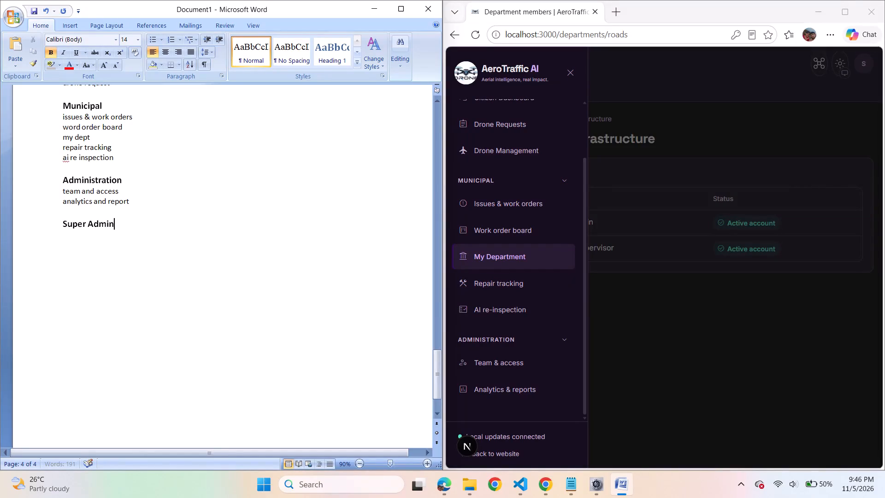
key(shift+Return)
Switch to AeroTraffic AI in Edge, close the navigation sidebar and open the municipal admin's account options.
click(683, 131)
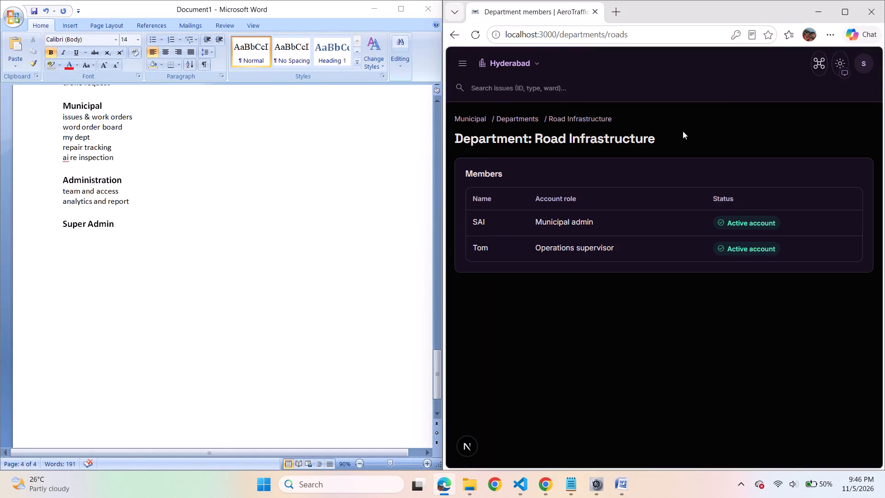
click(866, 66)
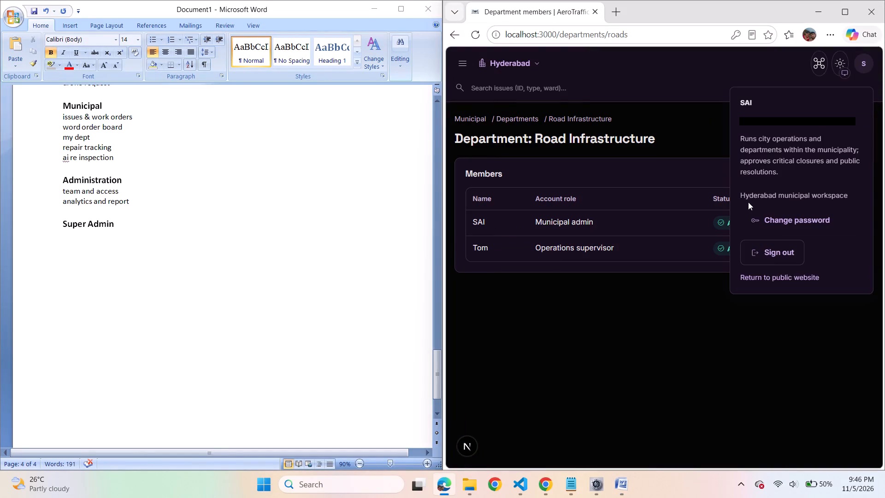
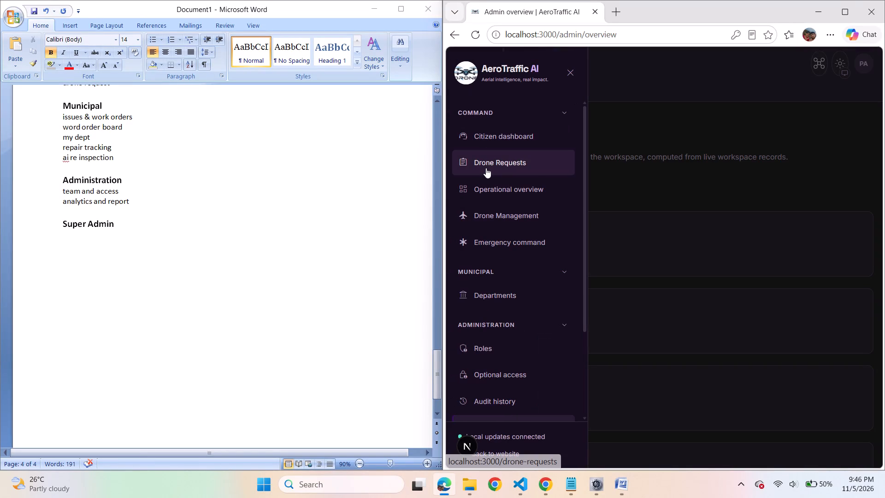
Return to Word and add the heading "Command" after a blank line below "Super Admin", with "citizen dashboard" listed under it.
click(127, 221)
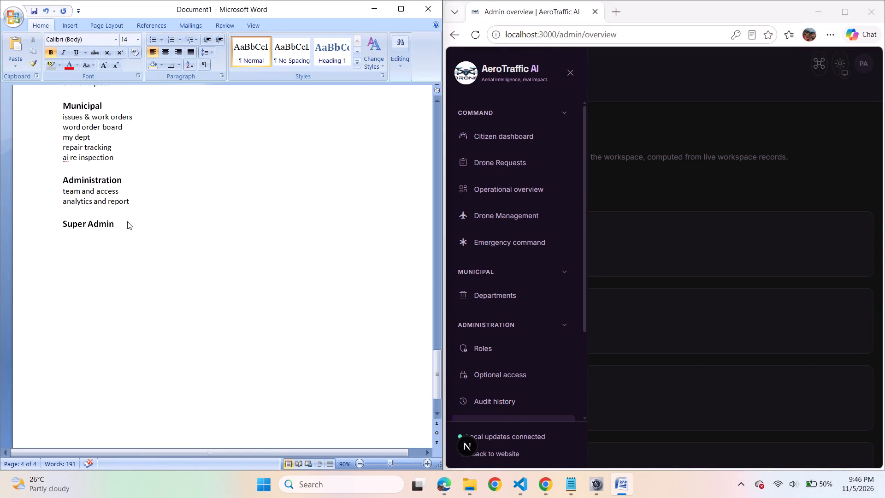
key(shift+Return)
text(Commna)
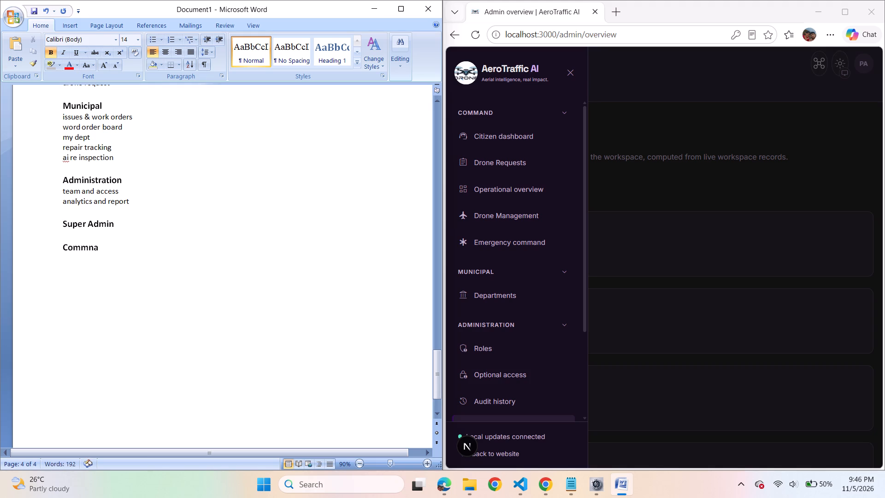
key(BackSpace)
key(BackSpace)
text(and)
key(shift+Return)
text(citizen)
key(space)
text(dash)
text(board)
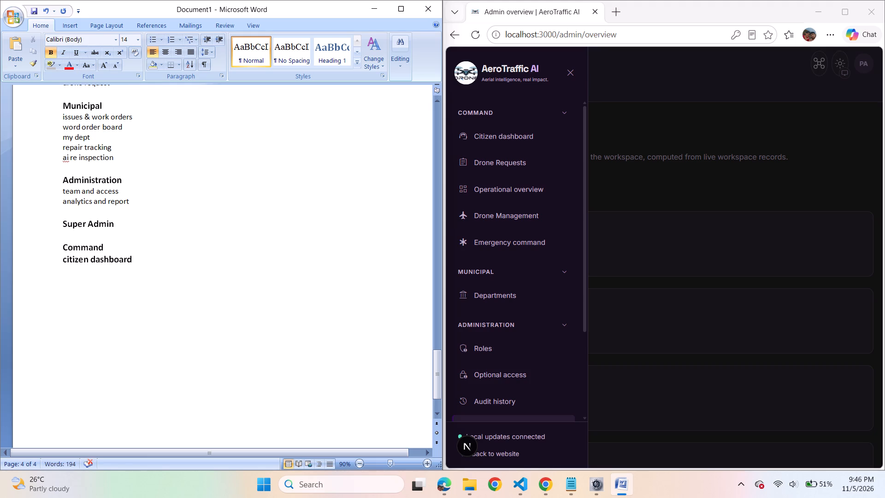
List "drone managent" and "drone request" on separate lines below "citizen dashboard" in the Super Admin's Command section.
key(shift+Return)
text(drone manag)
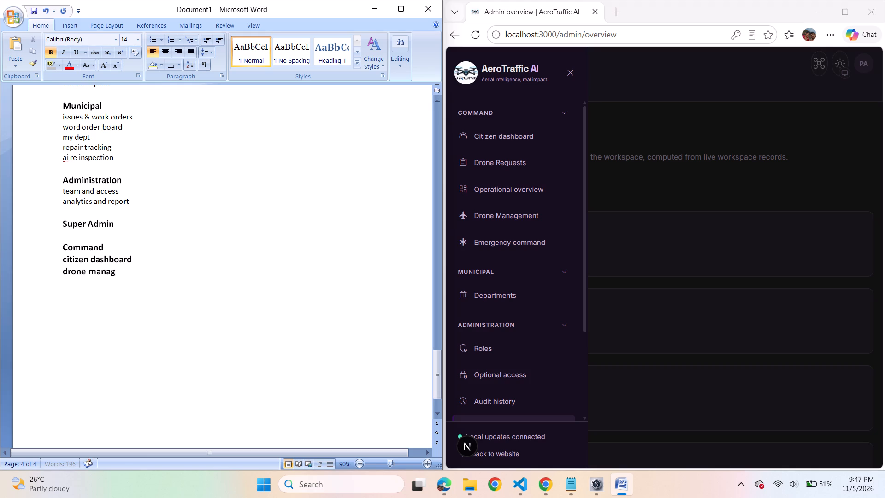
text(ent)
key(shift+Return)
text(drone r)
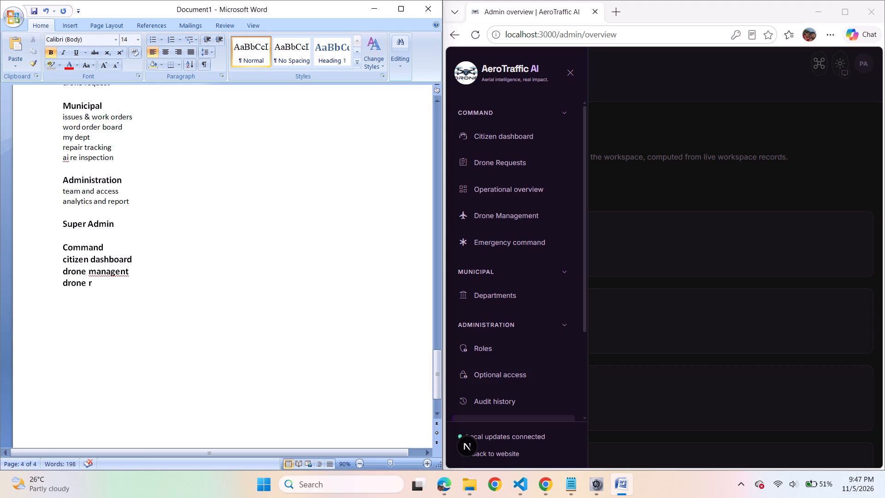
text(quest)
click(93, 285)
key(e)
List "operational view" and "emergency command" on separate lines below "drone request".
key(Right)
key(Right)
key(Right)
key(Right)
key(Right)
key(Right)
key(Right)
text(operational view)
key(shift+Return)
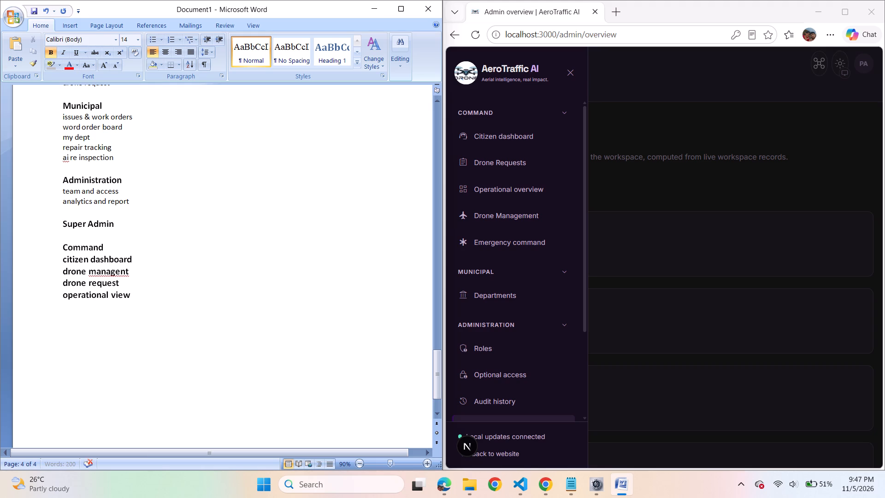
text(emer)
text(gency)
key(space)
text(command)
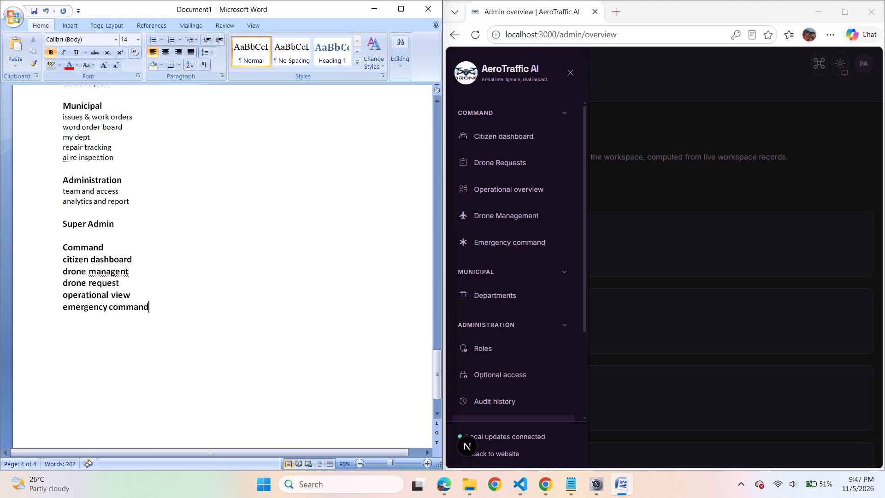
Add the heading "Muicipal" after a blank line below "emergency command", with "department" on the line under it.
key(shift+Return)
key(Return)
text(Muni)
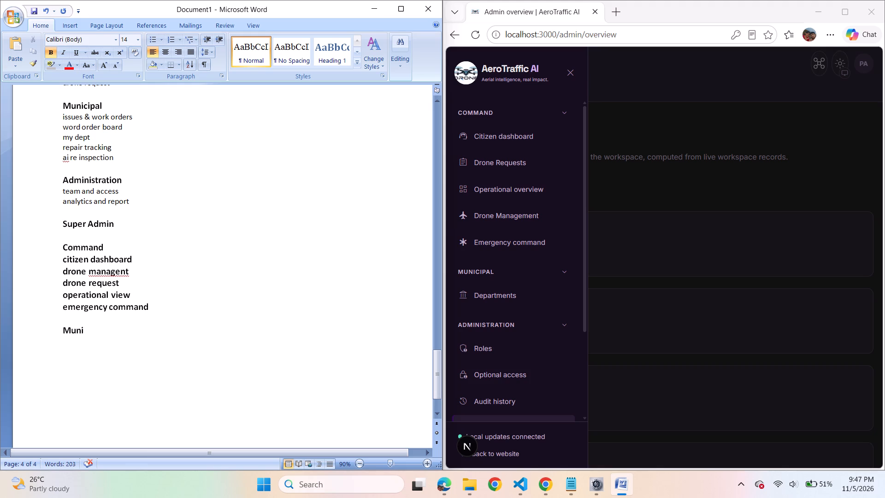
key(BackSpace)
key(BackSpace)
text(ic)
key(i)
text(pal)
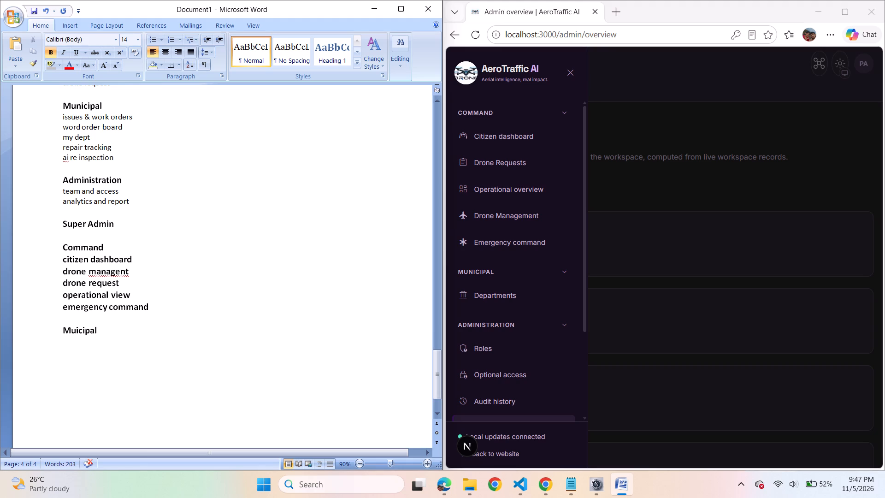
key(space)
key(shift+Return)
key(space)
text(department)
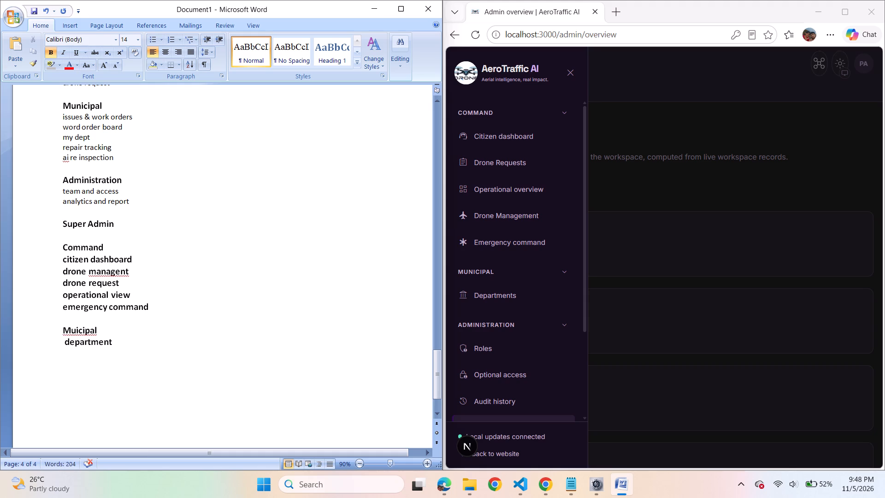
Add the heading "Administartion" after a blank line below "department", with "roles" on the line under it.
key(shift+Return)
key(shift+Return)
key(shift+a)
text(dministartion)
key(shift+Return)
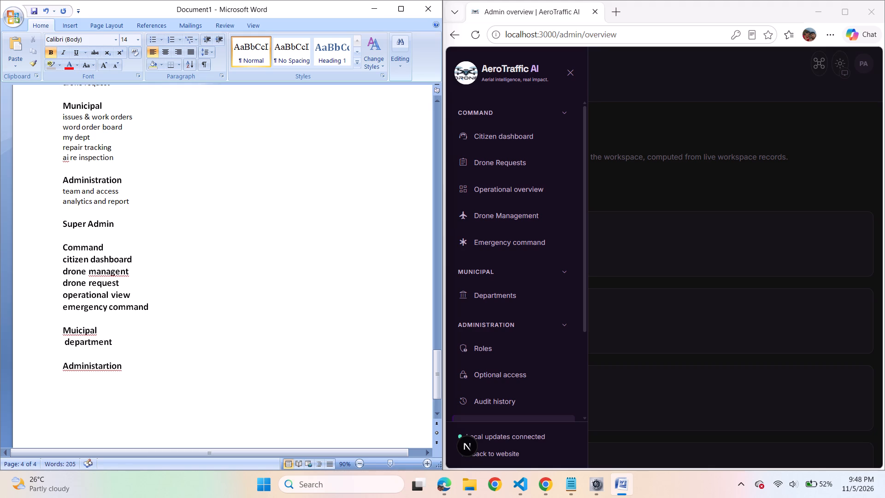
key(space)
text(roles)
key(space)
List "optional acsess" and "audit history" on separate lines below "roles" and start a new line after them.
key(shift+Return)
text(optional acess)
key(Left)
key(Left)
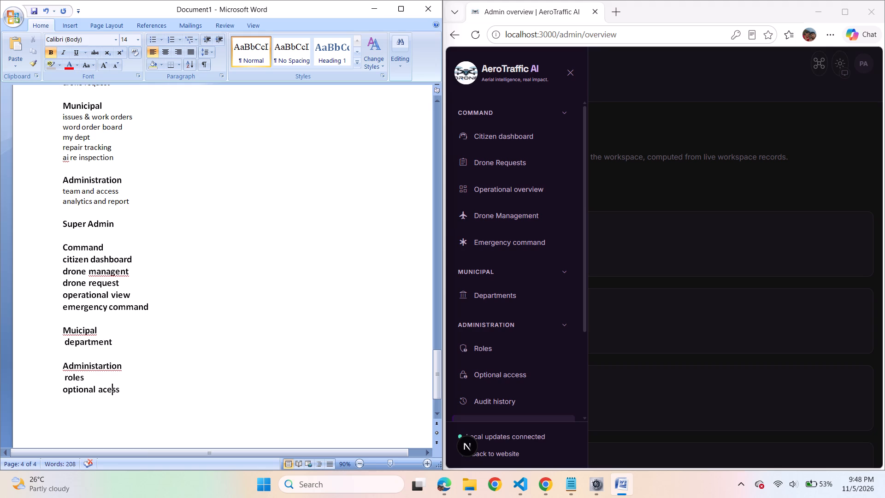
key(Left)
key(s)
key(Right)
key(Right)
key(Right)
key(shift+Return)
text(audit)
key(space)
text(history)
key(shift+Return)
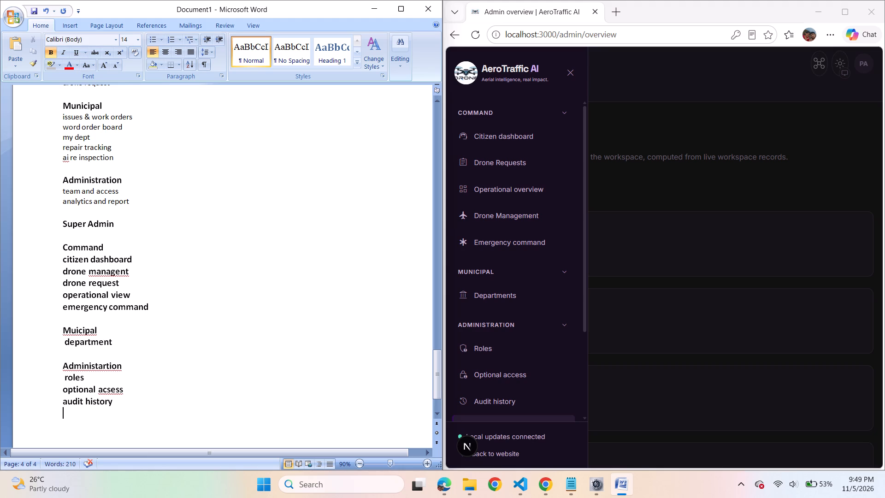
List "admin overview" and "team and access" on separate lines below "audit history".
scroll(496, 177, down, 2)
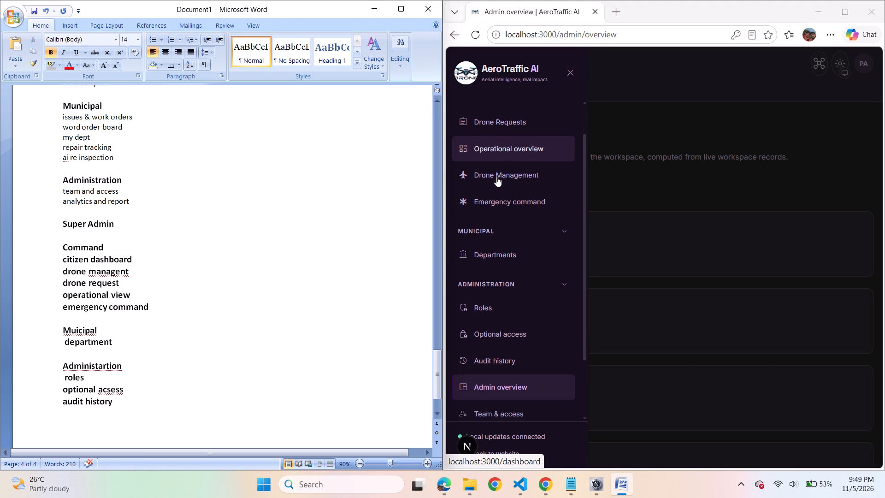
scroll(496, 177, down, 3)
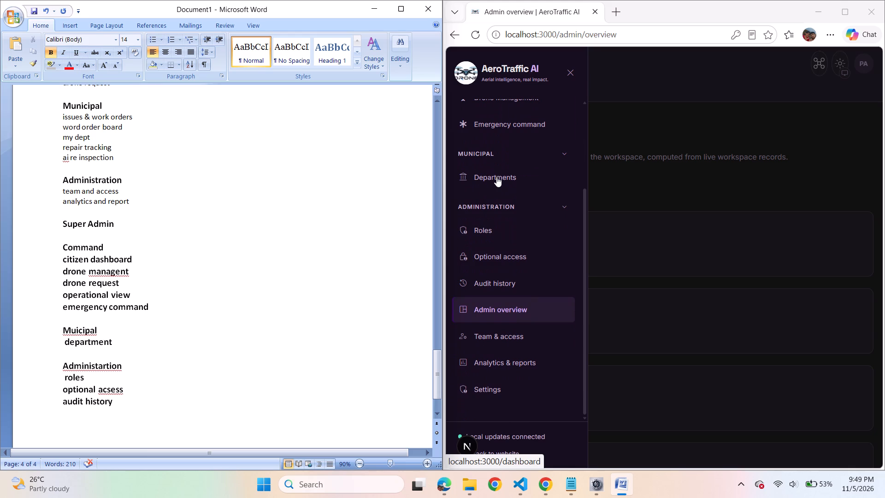
text(admi)
text(n overview)
key(shift+Return)
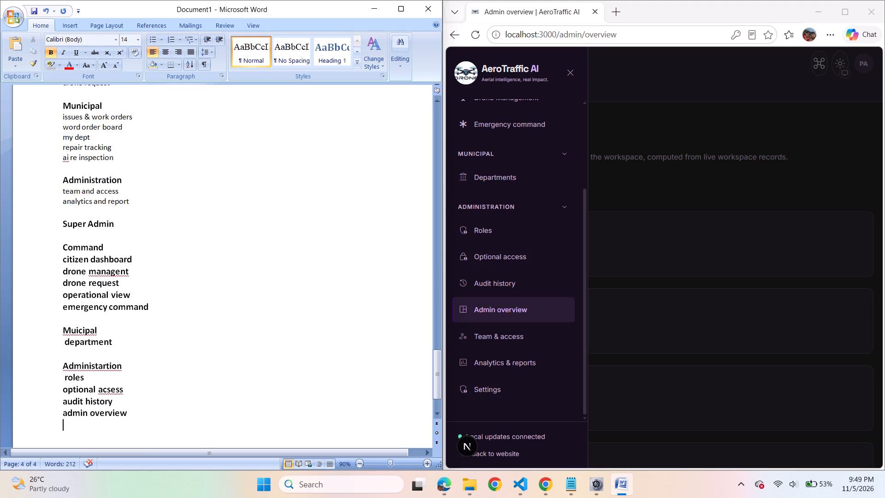
text(team and ascces)
key(s)
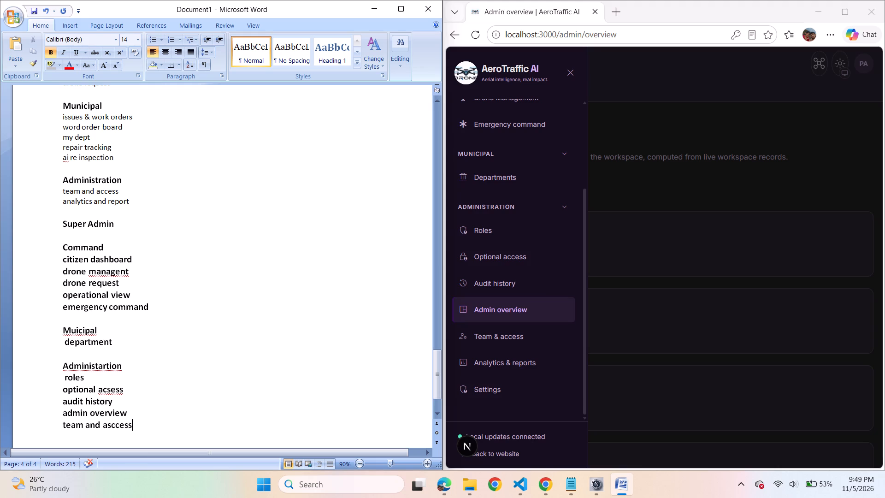
key(shift+Return)
click(111, 422)
key(BackSpace)
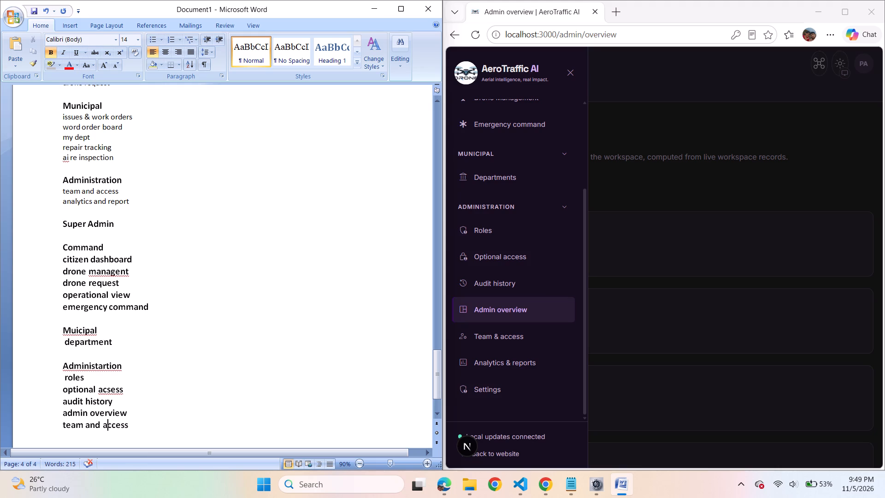
click(134, 423)
key(shift+Return)
Add "anylitics and reports" below "team and access" and start a new line after it.
text(any)
text(li)
text(tics)
key(space)
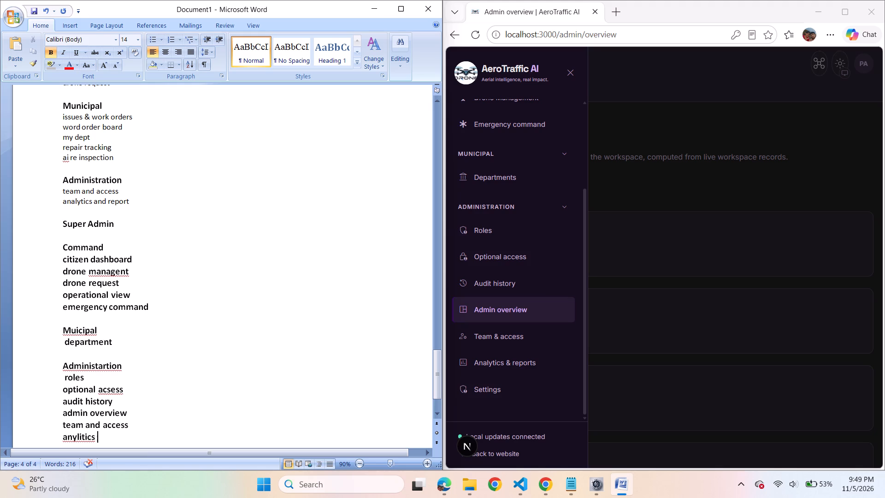
text(and repoe)
key(BackSpace)
text(rts)
key(shift+Return)
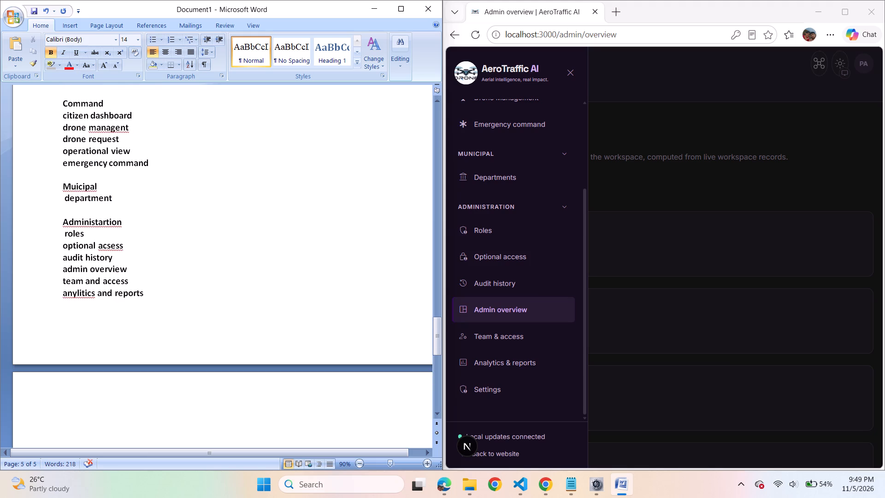
Remove the blank line between the "Super Admin" heading and its "Command" heading.
scroll(130, 151, up, 1)
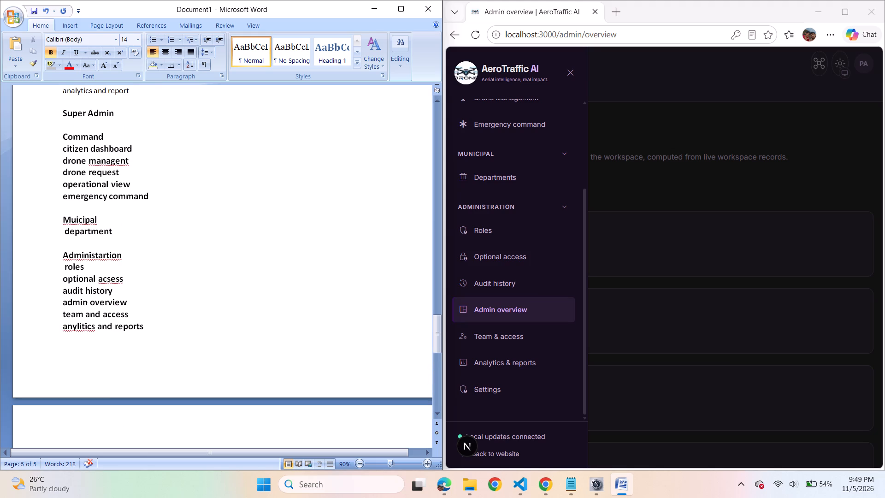
scroll(130, 151, up, 1)
click(65, 136)
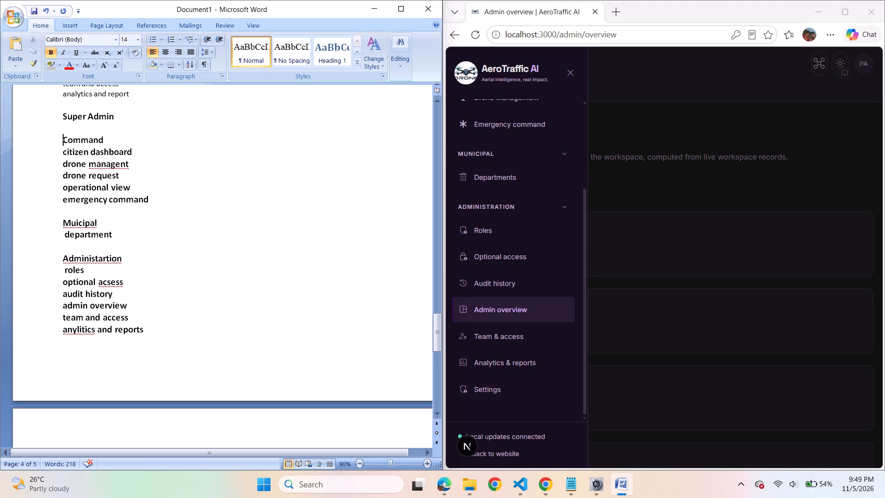
key(BackSpace)
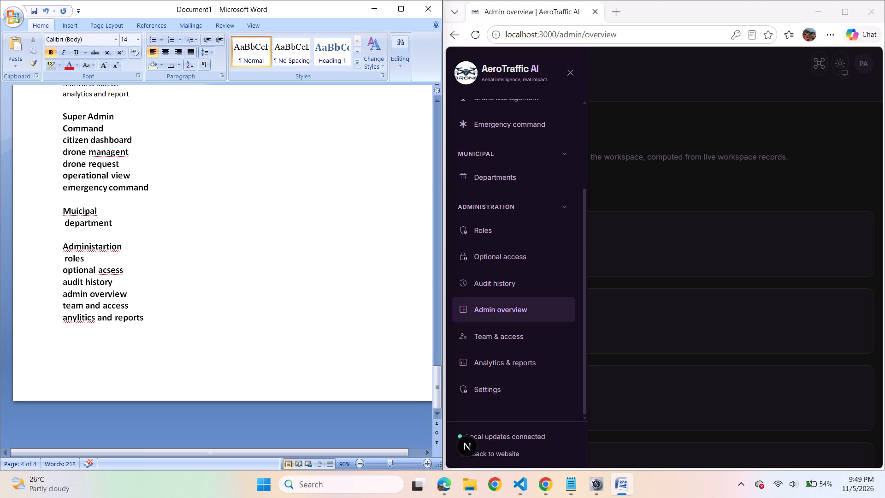
Add "settings" on the line under "anylitics and reports" to finish the Super Admin's Administration list.
click(158, 326)
text(settings)
Copy the document's entire text.
click(70, 285)
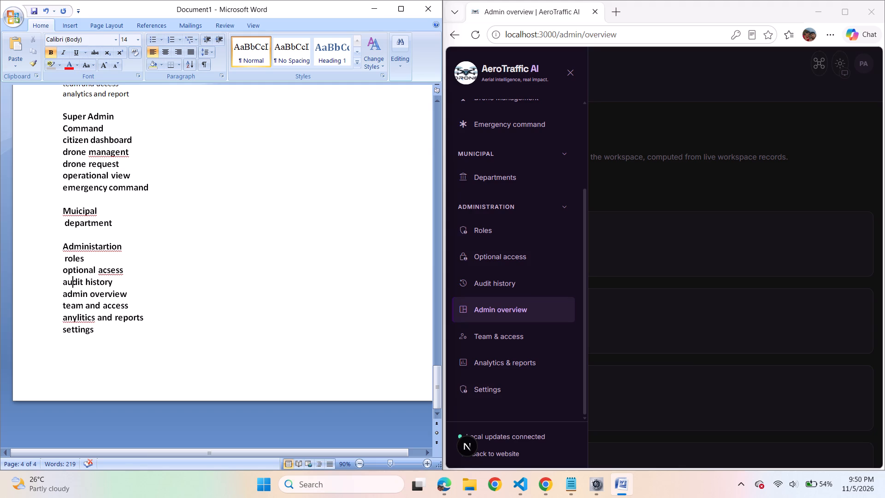
key(ctrl+a)
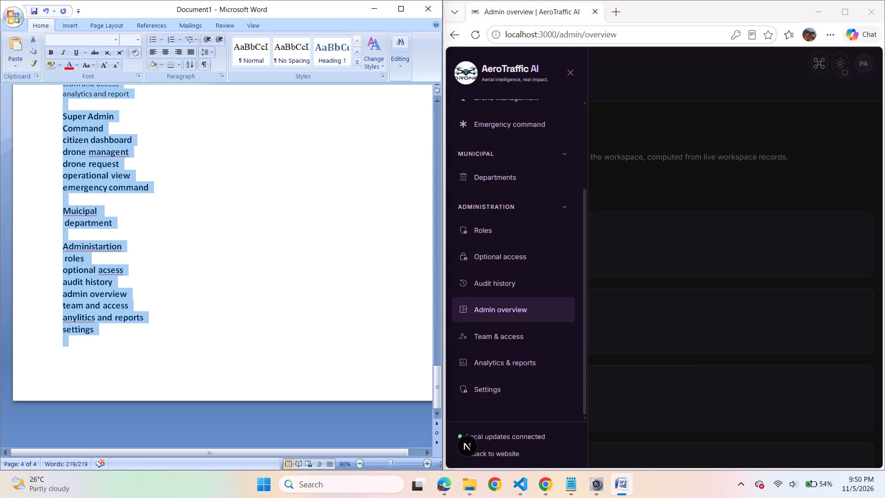
key(ctrl+c)
Look through the document's role sections from AI verification officer to Super Admin, then clear the selection.
scroll(127, 217, up, 15)
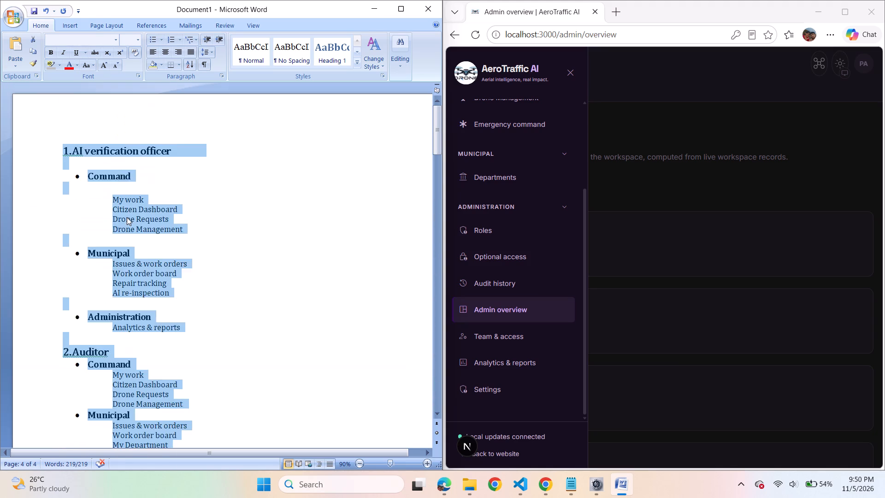
scroll(127, 217, up, 11)
scroll(127, 217, down, 19)
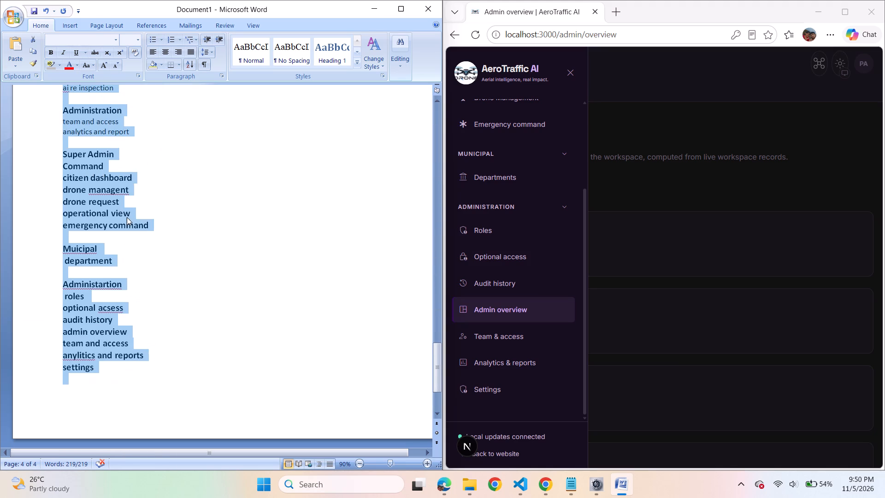
scroll(129, 216, down, 2)
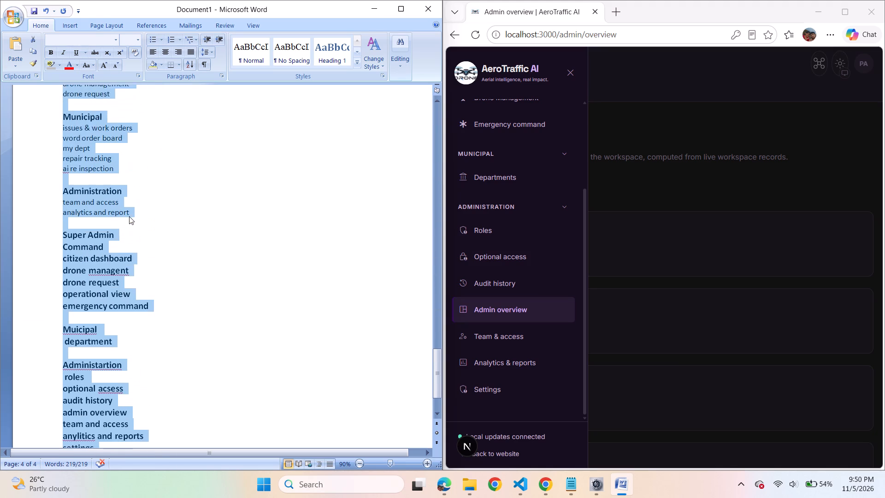
scroll(129, 216, down, 2)
scroll(129, 216, up, 2)
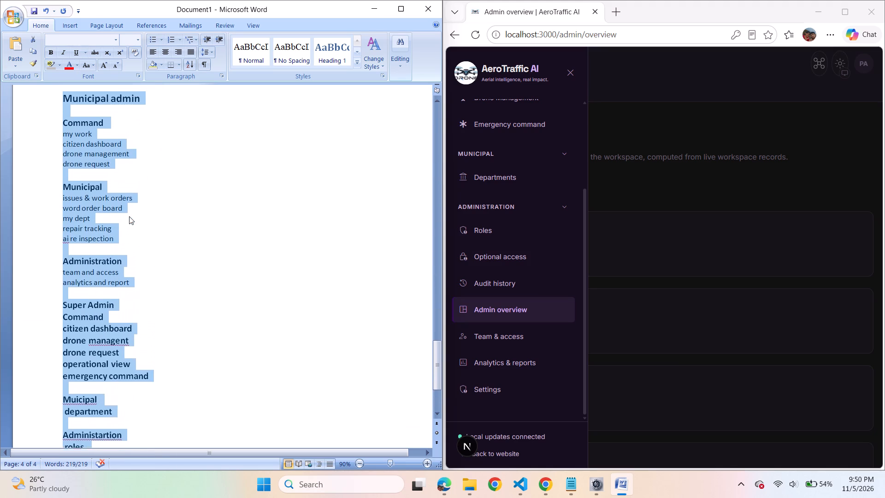
scroll(129, 216, up, 1)
scroll(129, 216, down, 1)
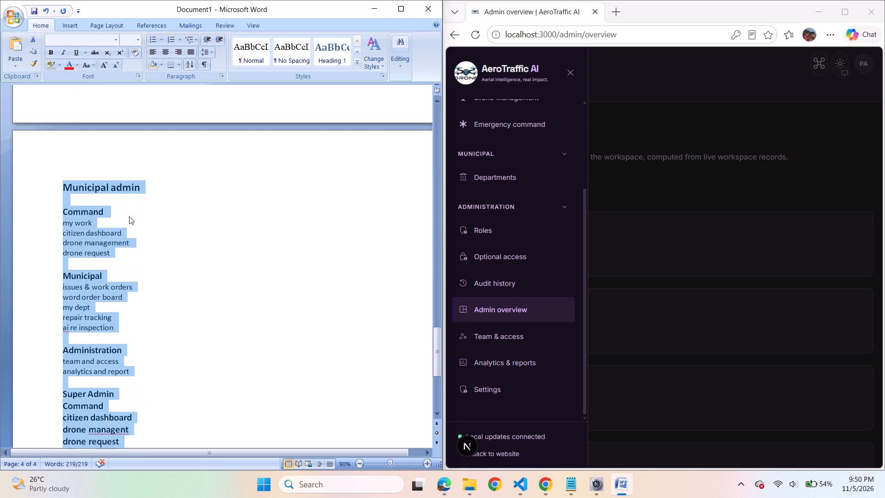
scroll(129, 216, down, 1)
click(63, 317)
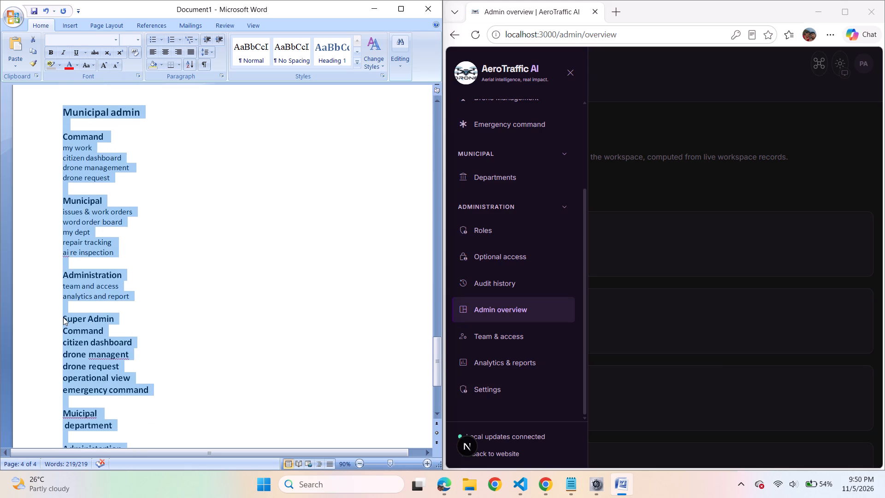
Check the numbering of the earlier role headings and prefix the "Municipal admin" heading with "7.".
scroll(73, 159, up, 3)
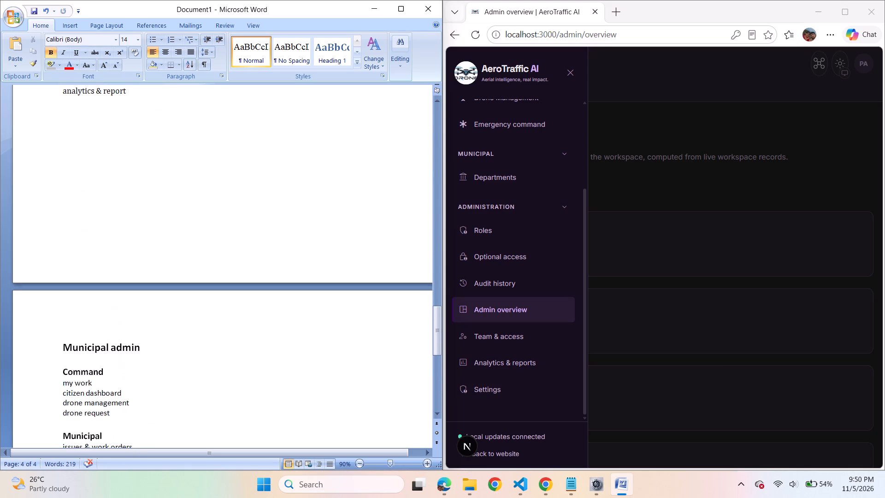
scroll(73, 159, up, 2)
scroll(73, 159, down, 1)
scroll(73, 159, up, 1)
scroll(73, 159, down, 2)
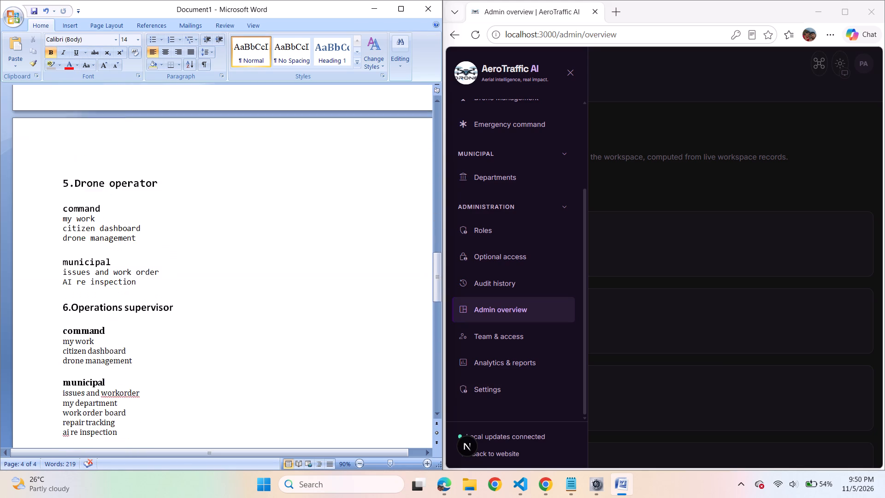
scroll(73, 159, down, 2)
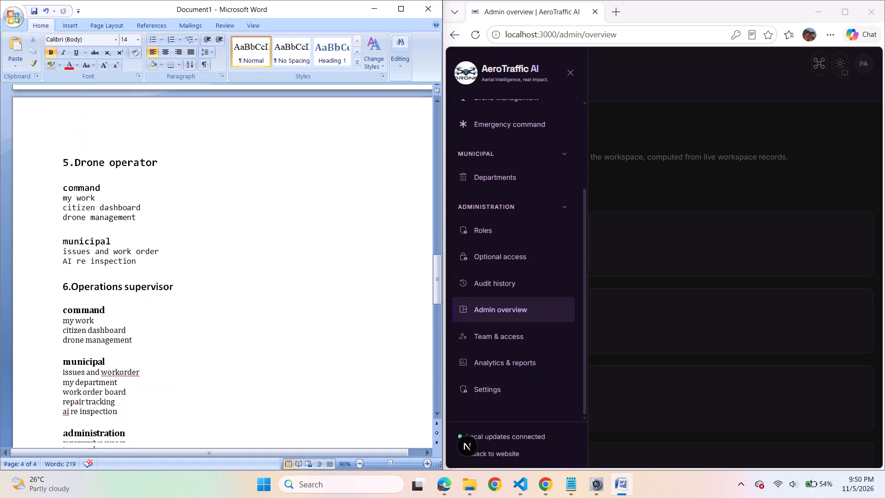
scroll(73, 159, down, 2)
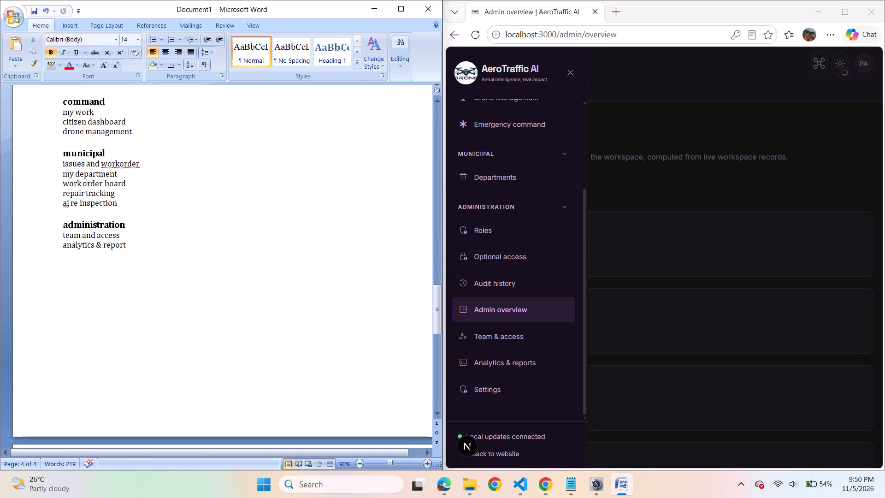
scroll(73, 159, down, 1)
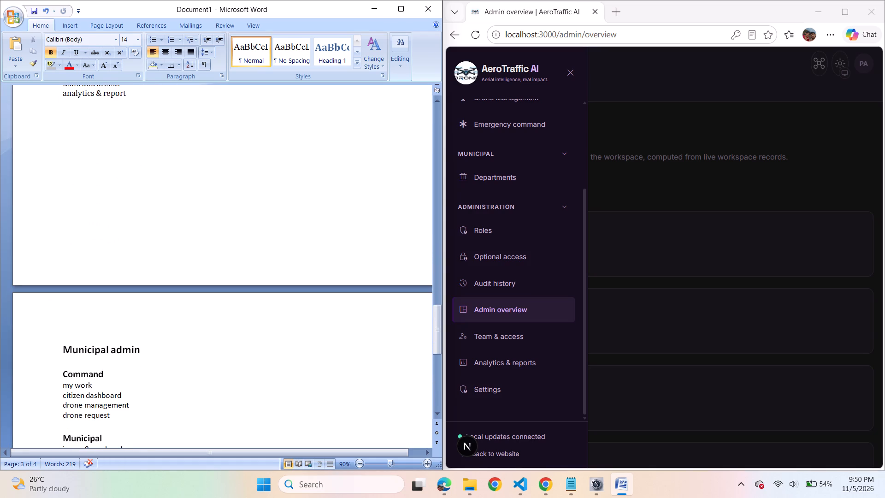
click(64, 347)
text(7.)
Prefix the "Super Admin" heading with "8.".
scroll(64, 347, down, 4)
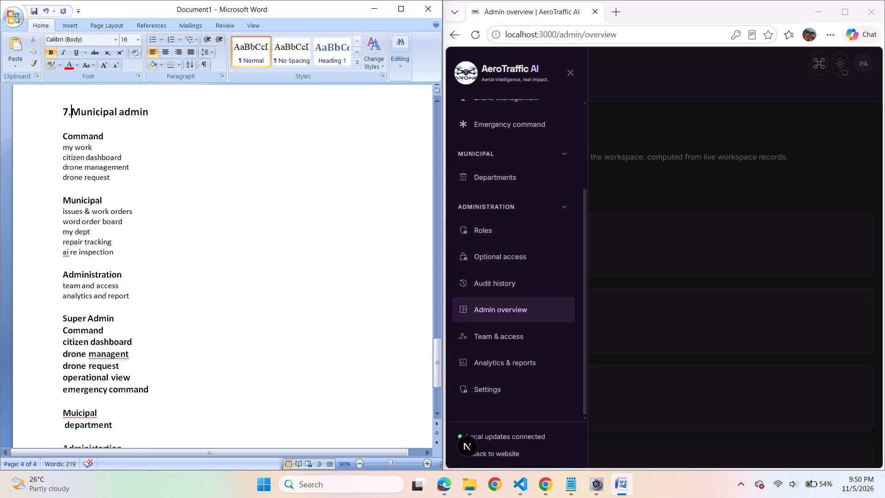
scroll(83, 483, down, 1)
key(Down)
key(Down)
key(Down)
key(Down)
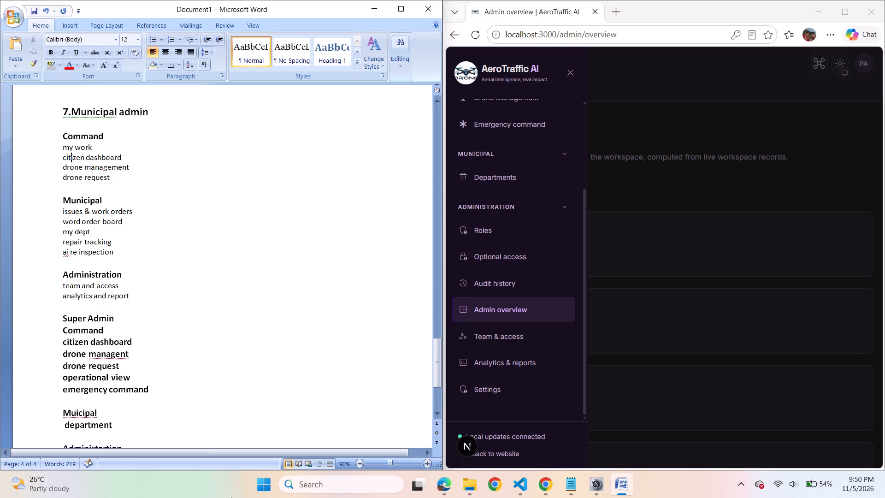
key(Down)
key(Down)
key(Down)
key(Down)
key(Down)
key(Down)
key(Down)
key(Down)
key(Down)
key(Down)
key(Down)
key(Down)
key(Down)
key(Down)
key(Down)
key(Down)
key(Up)
key(Left)
key(Left)
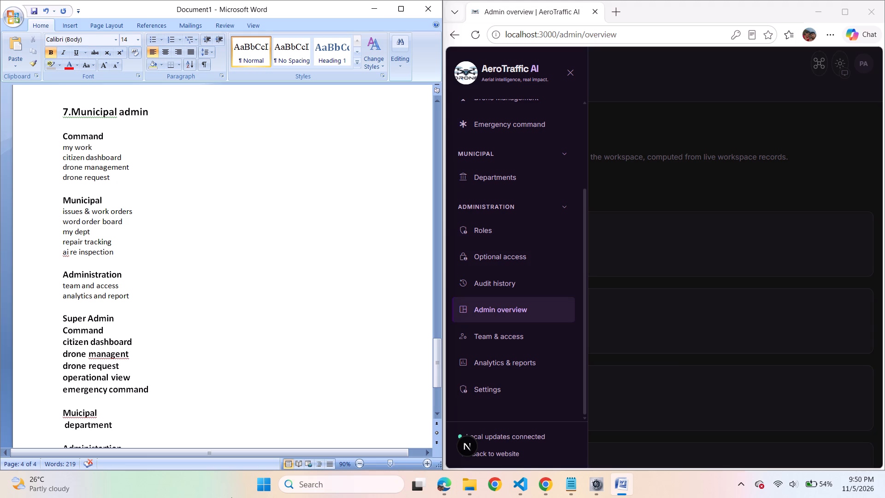
key(8)
key(period)
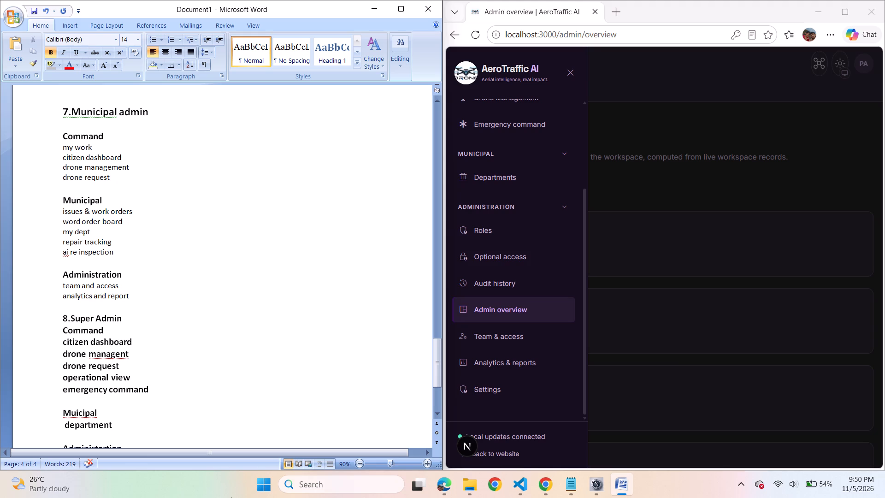
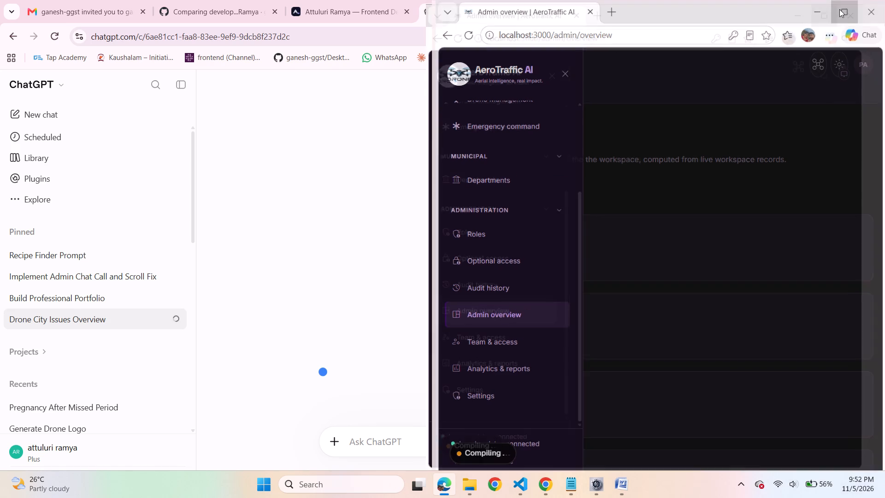
scroll(228, 169, up, 2)
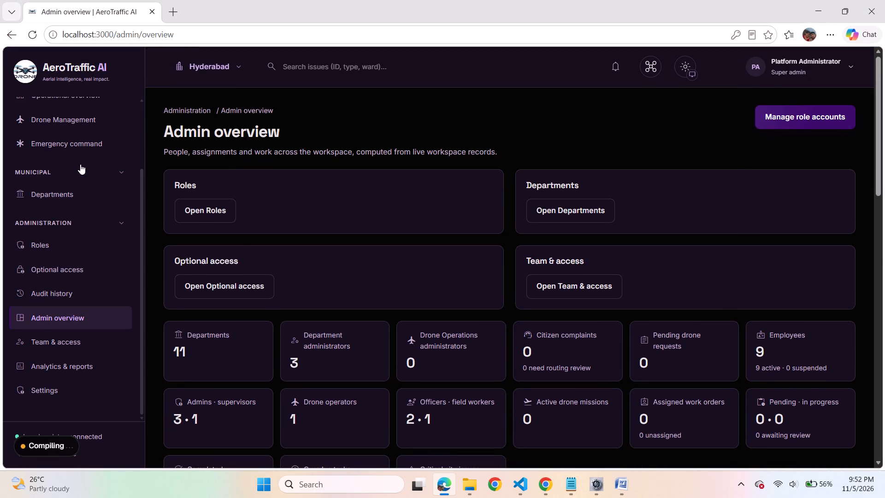
scroll(80, 164, up, 6)
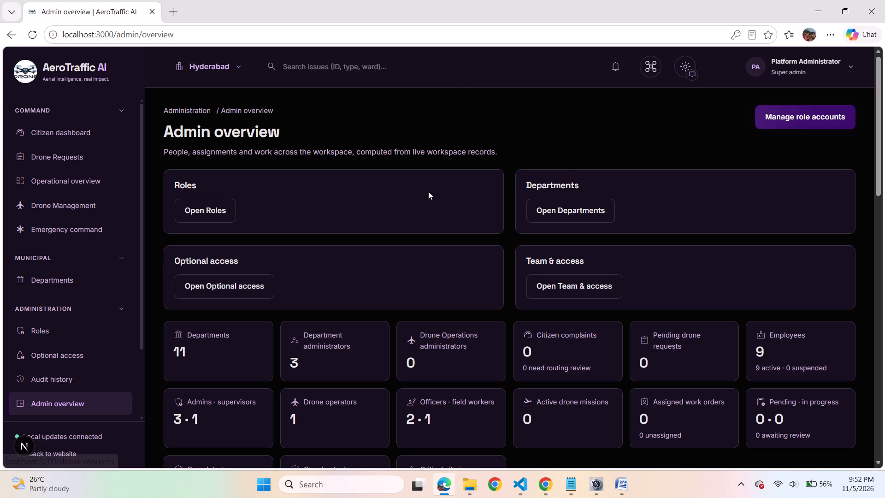
scroll(94, 173, up, 2)
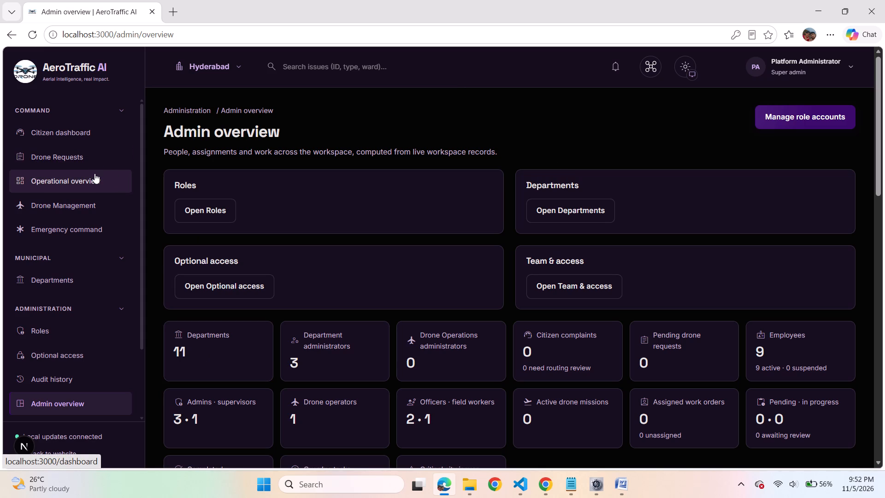
scroll(94, 173, up, 1)
click(80, 140)
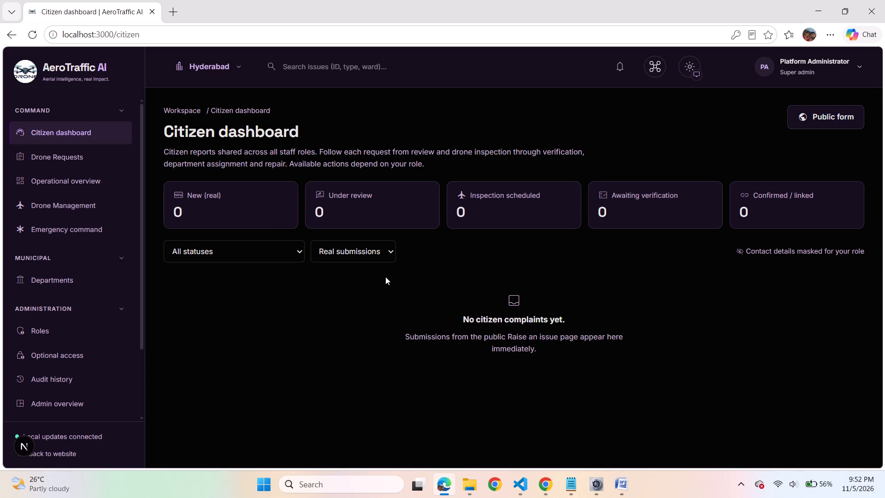
click(260, 257)
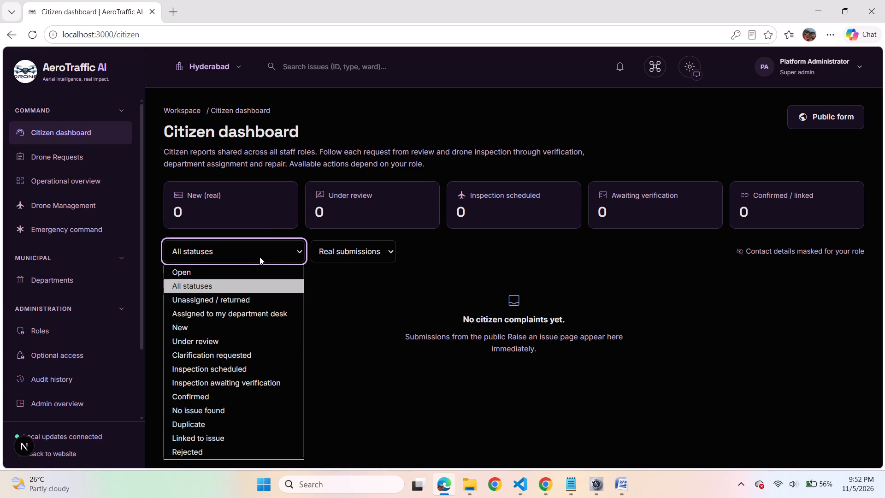
scroll(242, 360, down, 1)
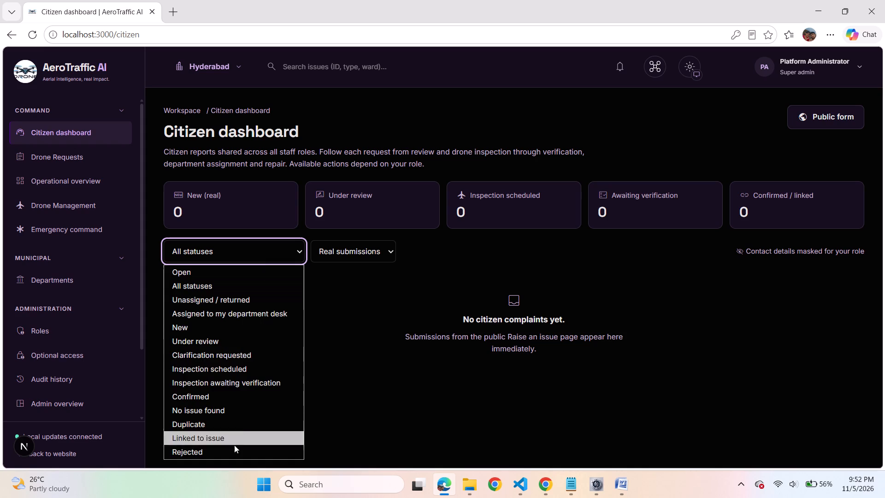
click(398, 241)
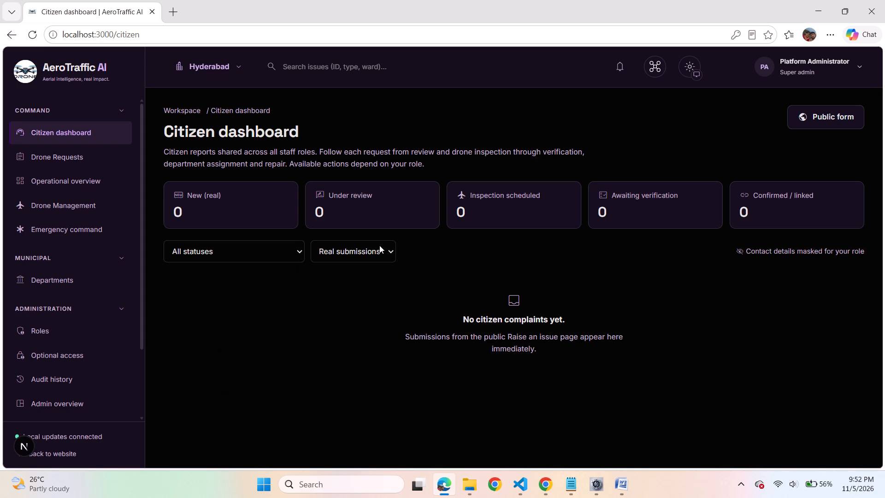
click(379, 245)
click(278, 363)
Open the Drone Requests page and capture a screenshot of the whole AeroTraffic AI page area.
click(68, 164)
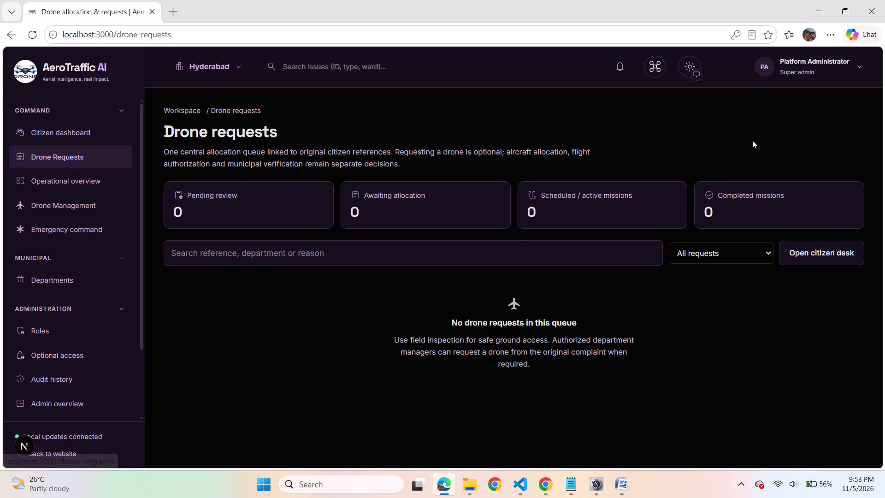
key(shift+super+s)
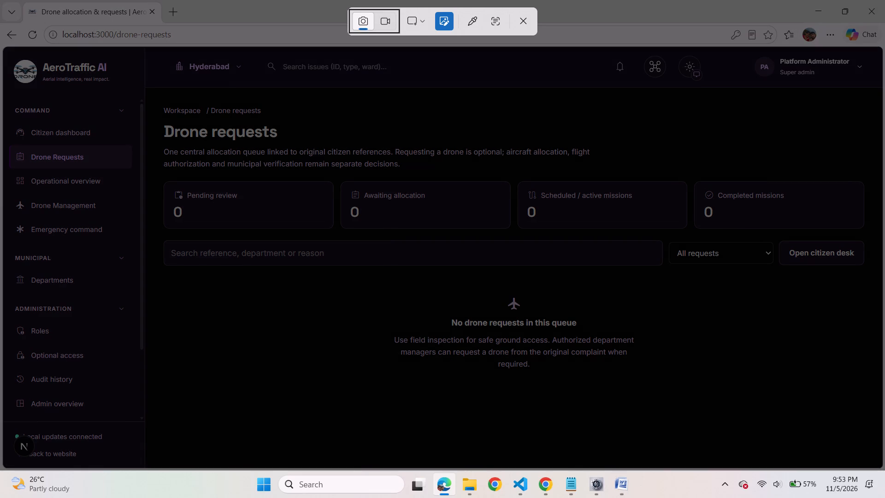
drag(8, 50, 401, 474)
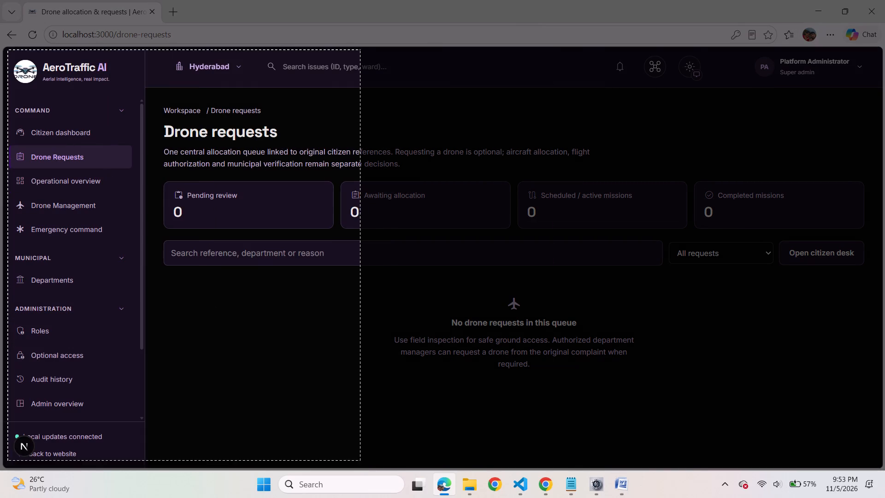
drag(401, 474, 884, 469)
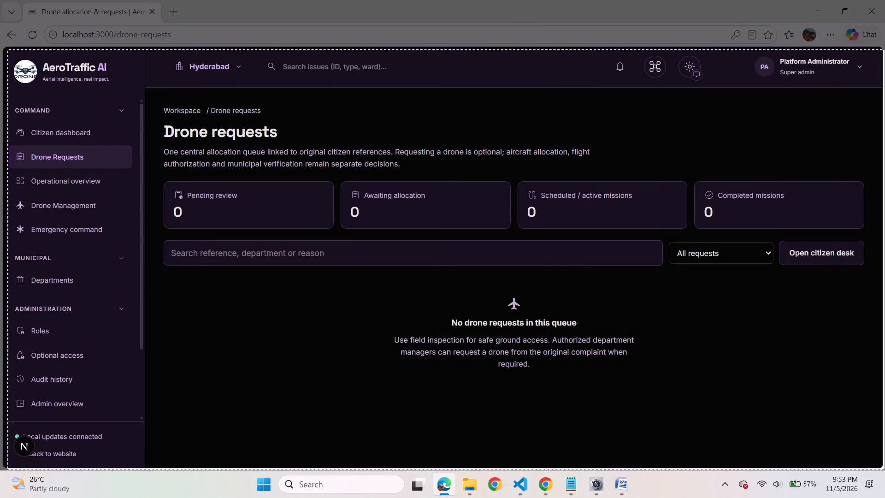
drag(884, 469, 884, 460)
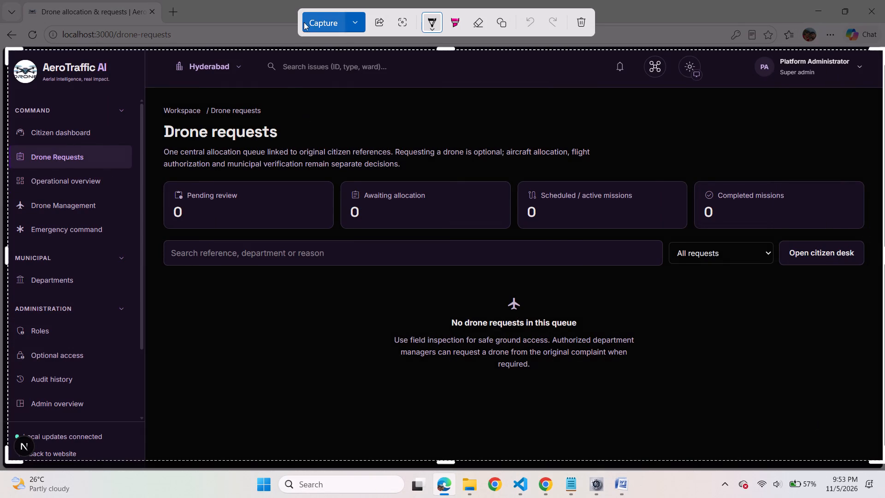
click(307, 22)
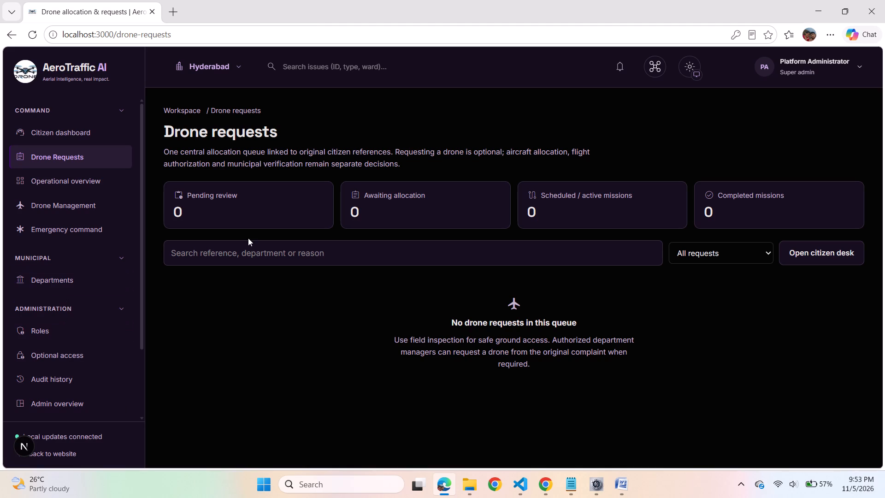
Open the Operational overview page and examine its metric cards and live operational map.
click(79, 187)
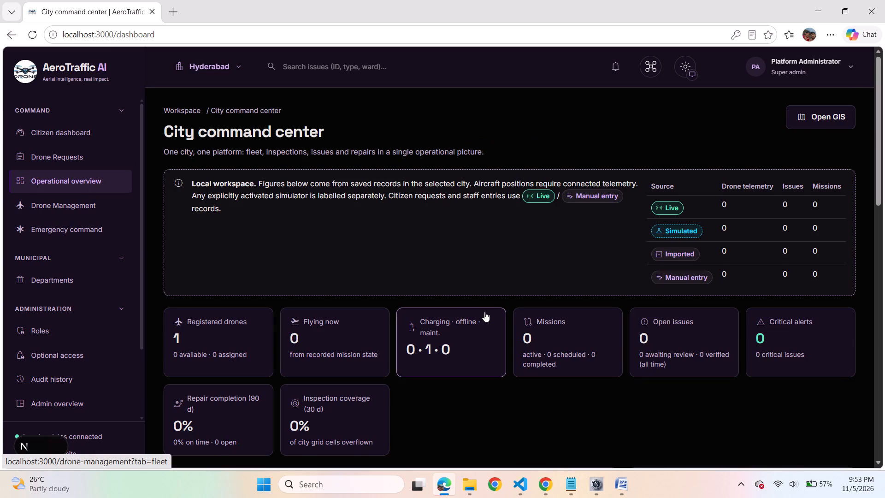
scroll(484, 312, down, 1)
scroll(353, 332, down, 2)
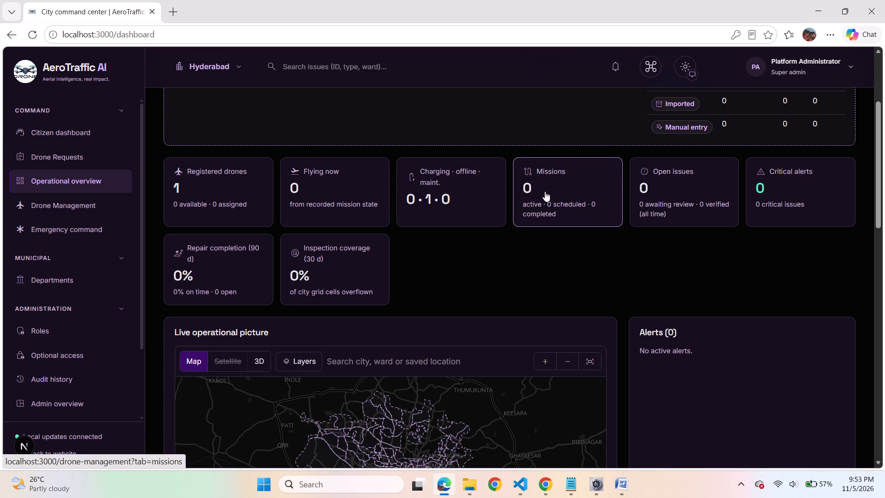
scroll(454, 339, down, 1)
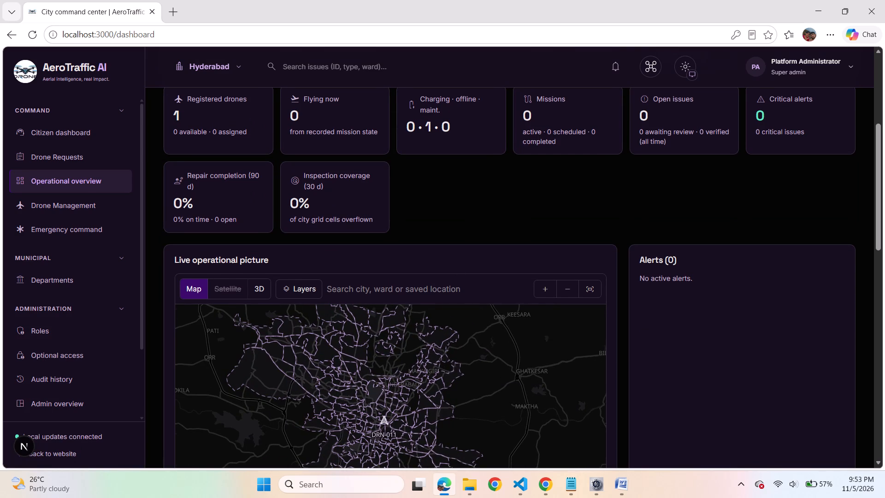
scroll(427, 173, up, 1)
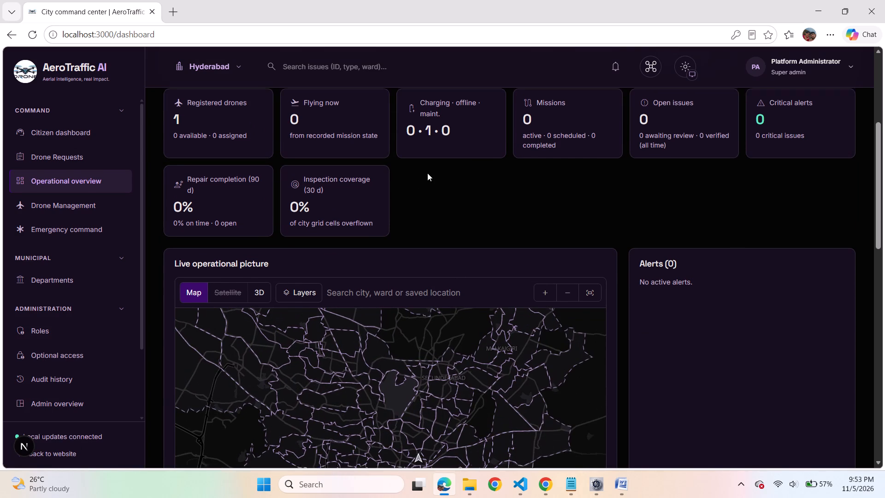
scroll(427, 173, up, 1)
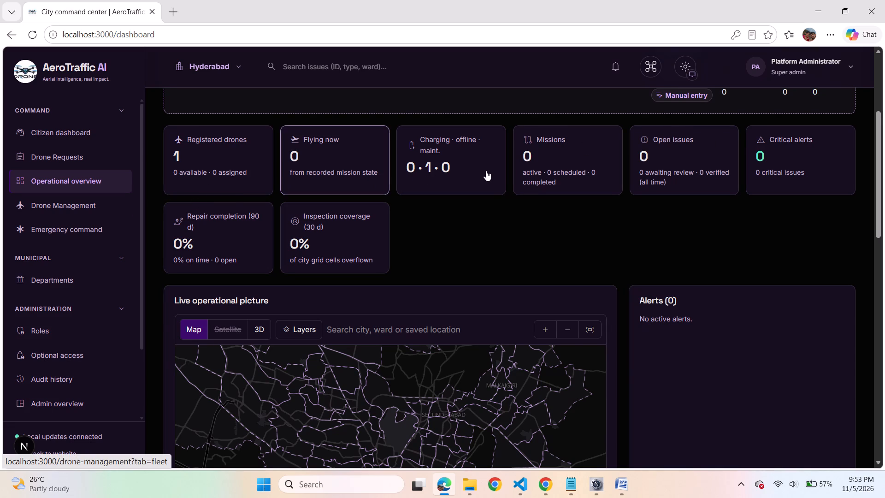
scroll(486, 171, up, 3)
Examine the Operational overview's department workload, ward, recent AI detections and operational activity sections.
scroll(486, 171, down, 3)
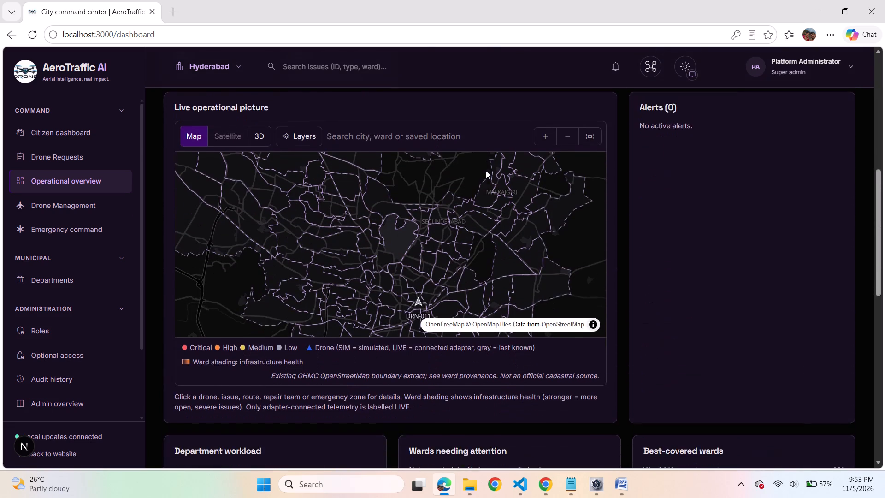
scroll(486, 171, down, 1)
scroll(621, 248, down, 3)
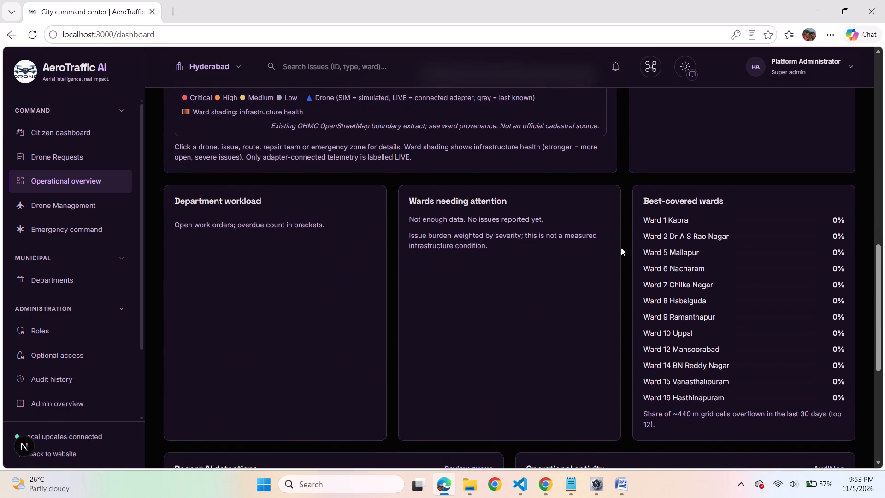
scroll(621, 248, down, 4)
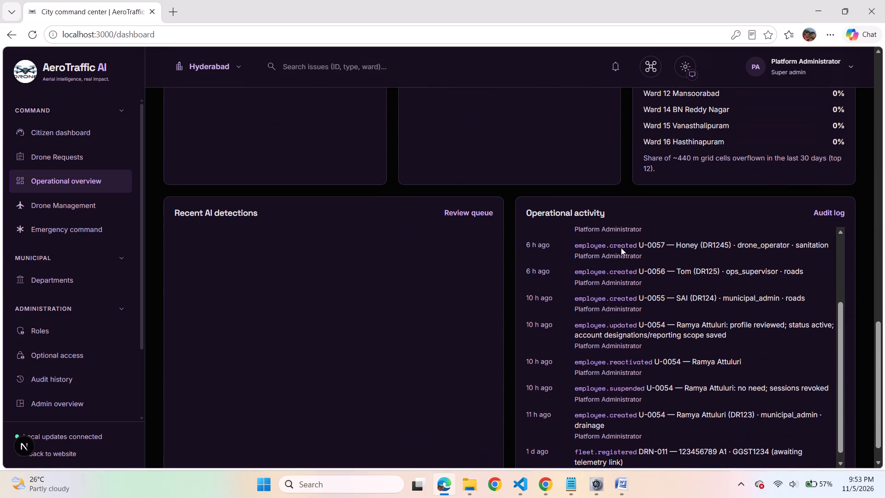
scroll(621, 248, up, 4)
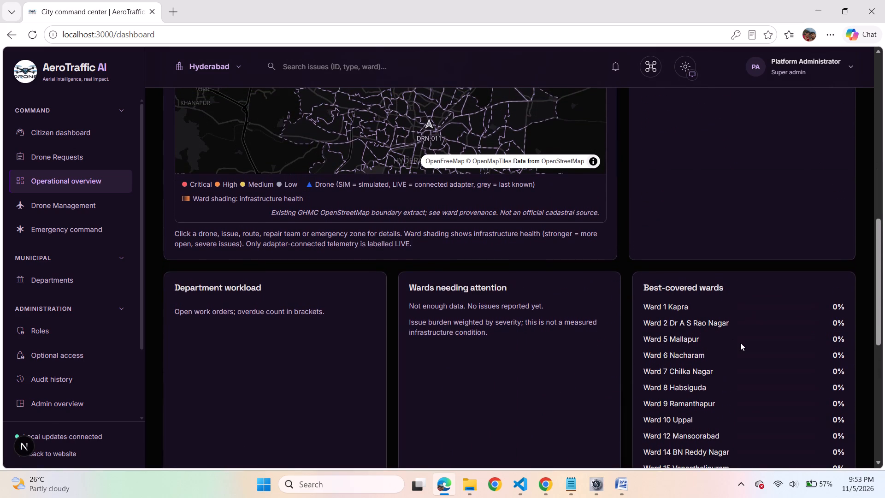
scroll(741, 344, down, 2)
scroll(696, 273, down, 1)
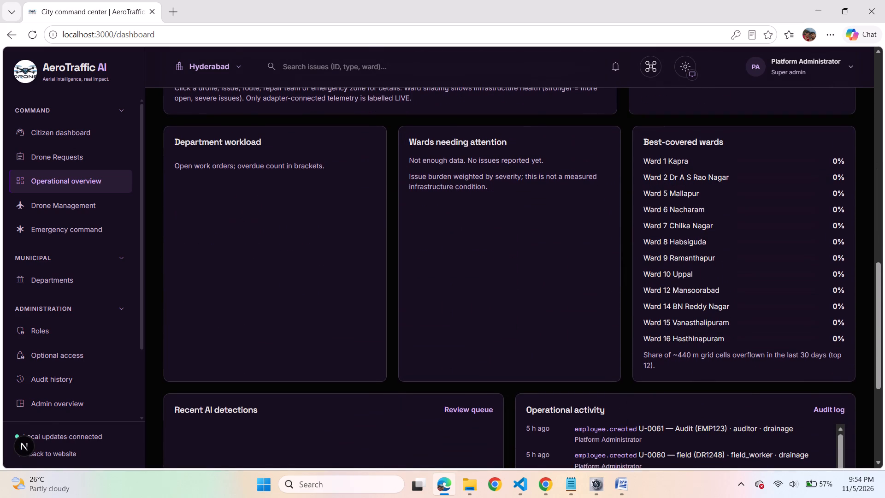
scroll(696, 273, down, 1)
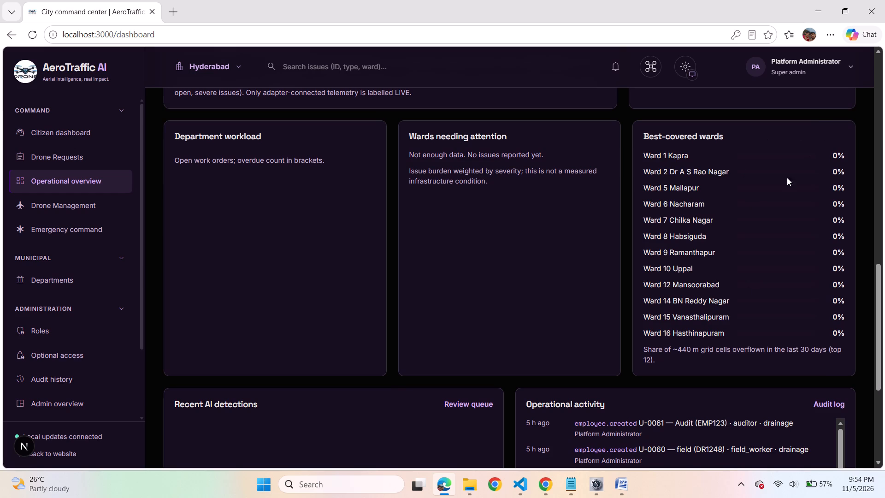
scroll(801, 318, down, 1)
scroll(524, 206, up, 1)
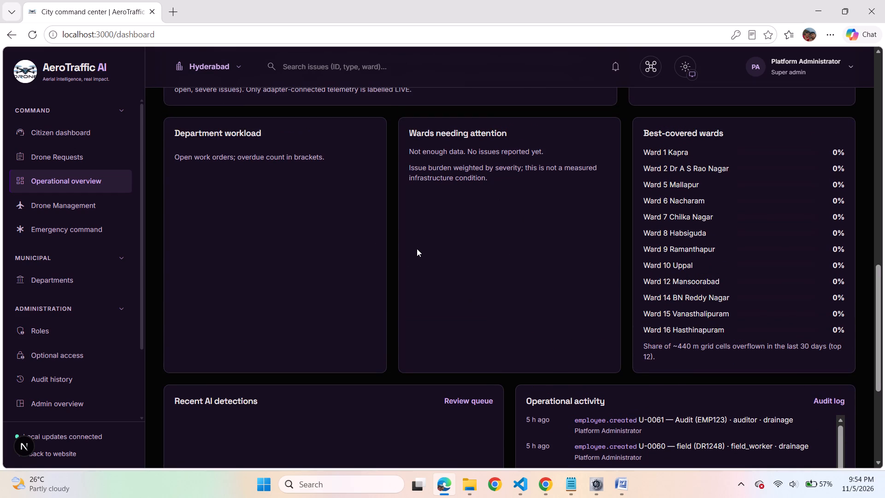
Open the Drone Management page and examine its Fleet, Live Flights, Operators, Missions, History & Evidence and Maintenance views.
click(47, 205)
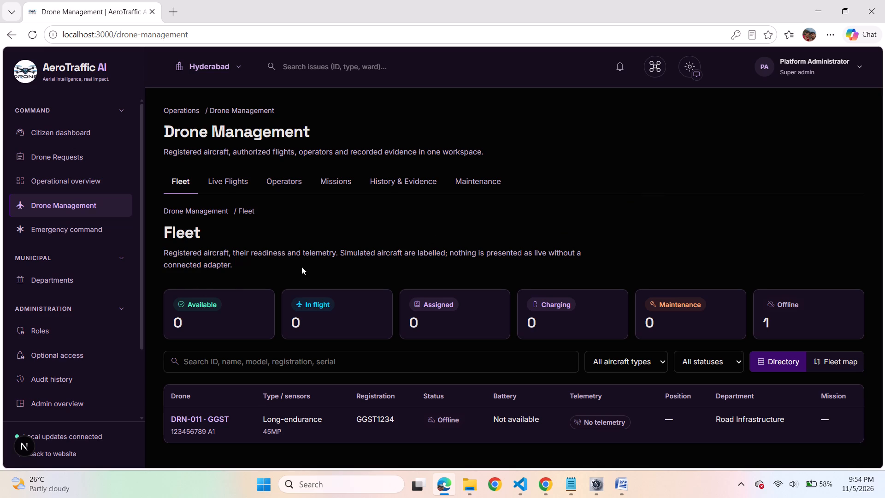
scroll(217, 302, down, 1)
click(231, 174)
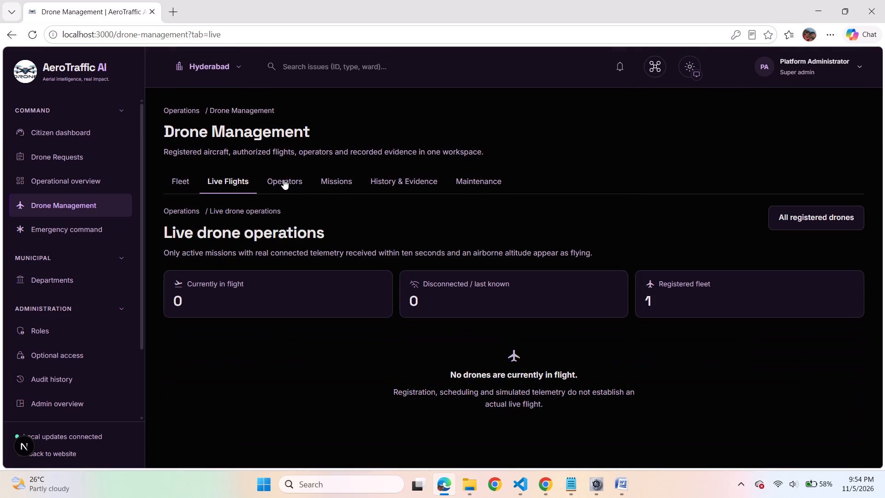
click(283, 179)
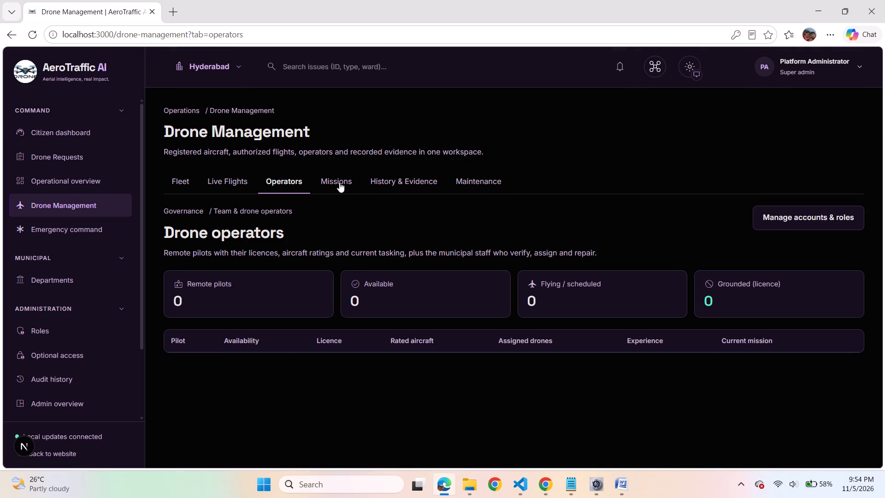
click(339, 182)
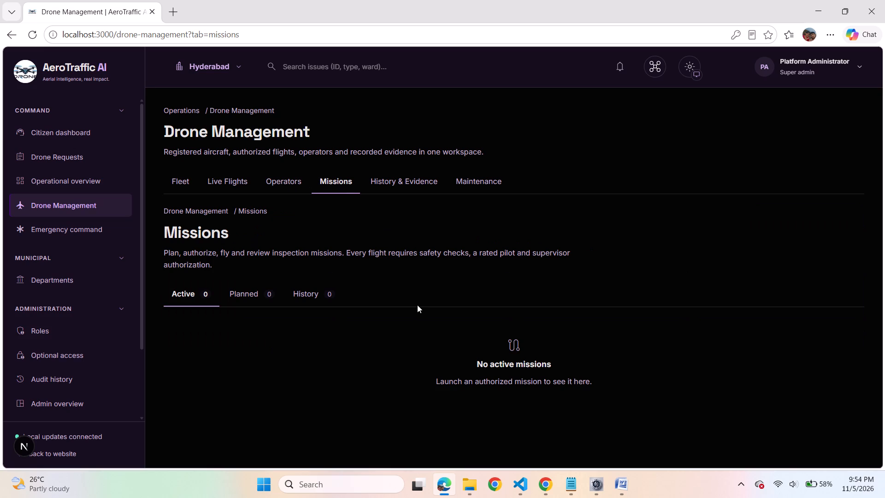
click(409, 188)
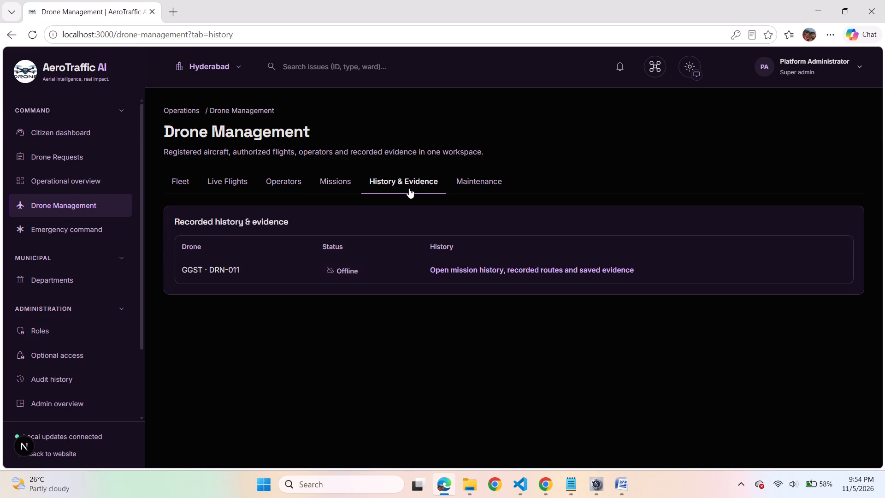
click(483, 184)
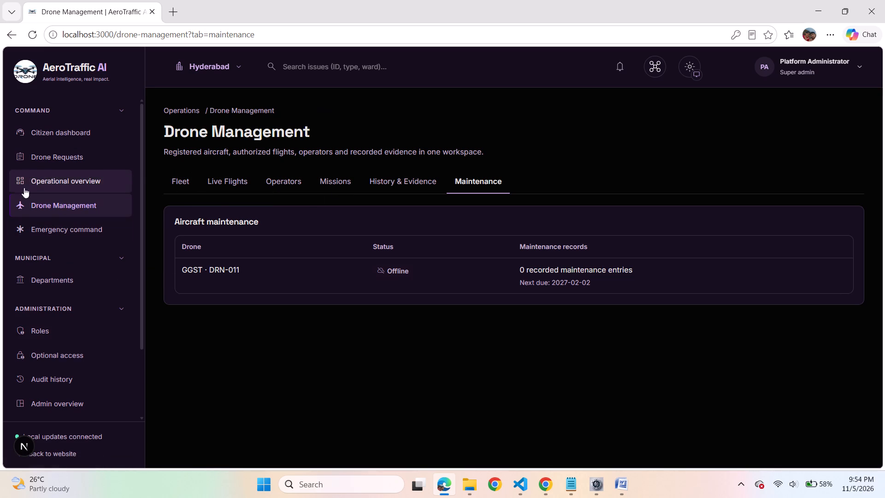
Open the Emergency command page and examine its affected-area map and incidents section.
click(84, 236)
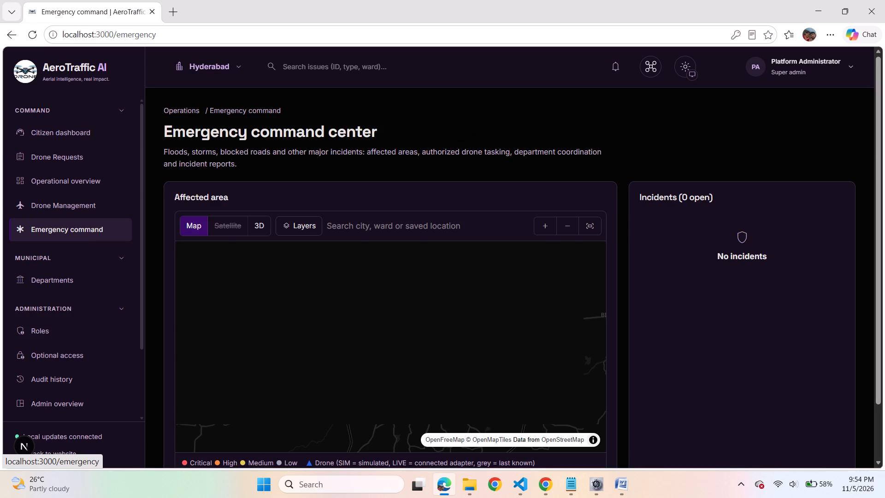
scroll(743, 327, down, 2)
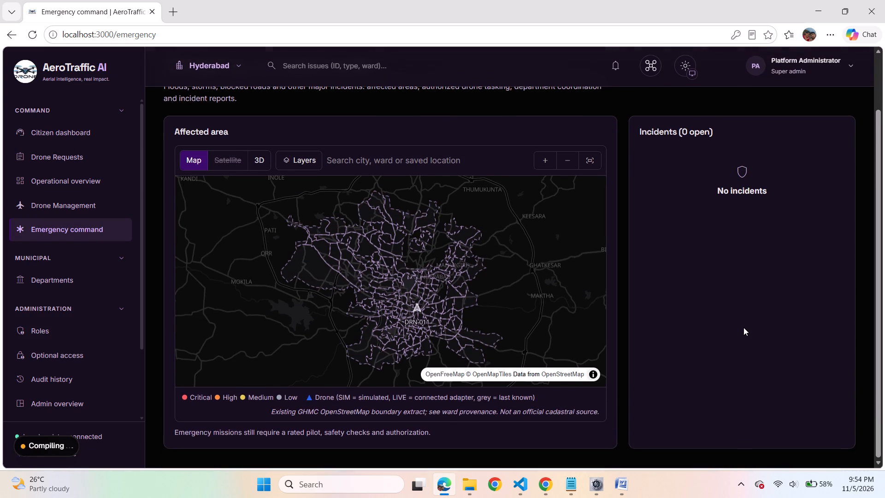
scroll(743, 327, down, 2)
scroll(743, 327, up, 2)
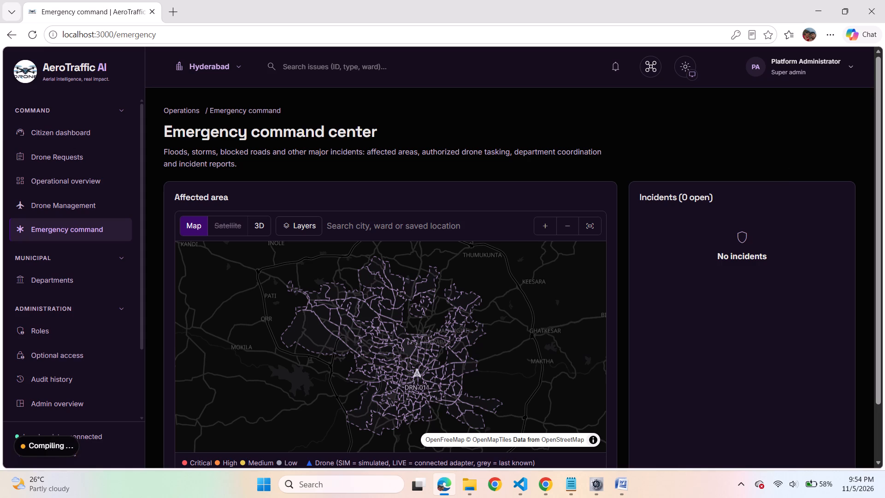